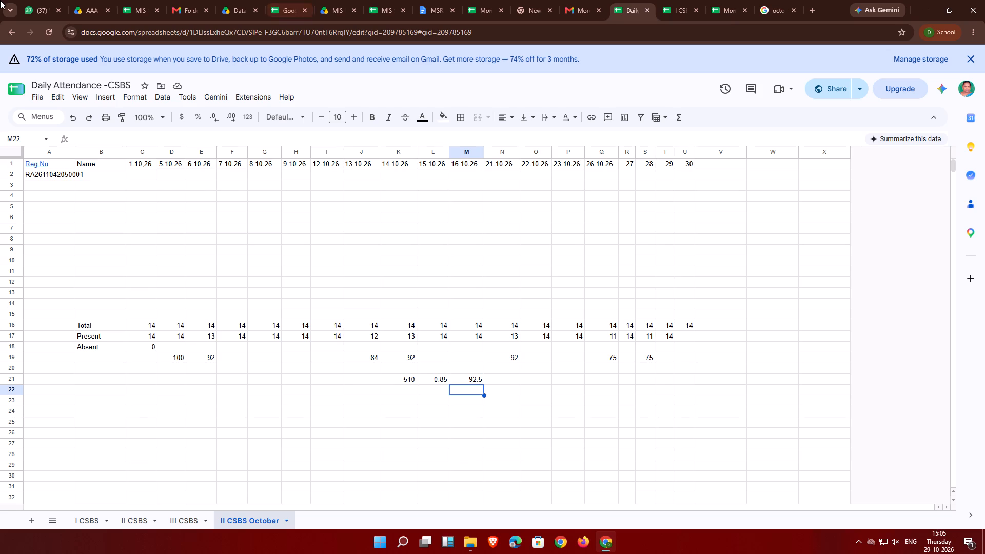
In the MIS October workbook's II CSBS row, enter 0 students with attendance less than 80% and 0 absent for more than 3 days.
{"action": "left_click", "coordinate": [141, 8]}
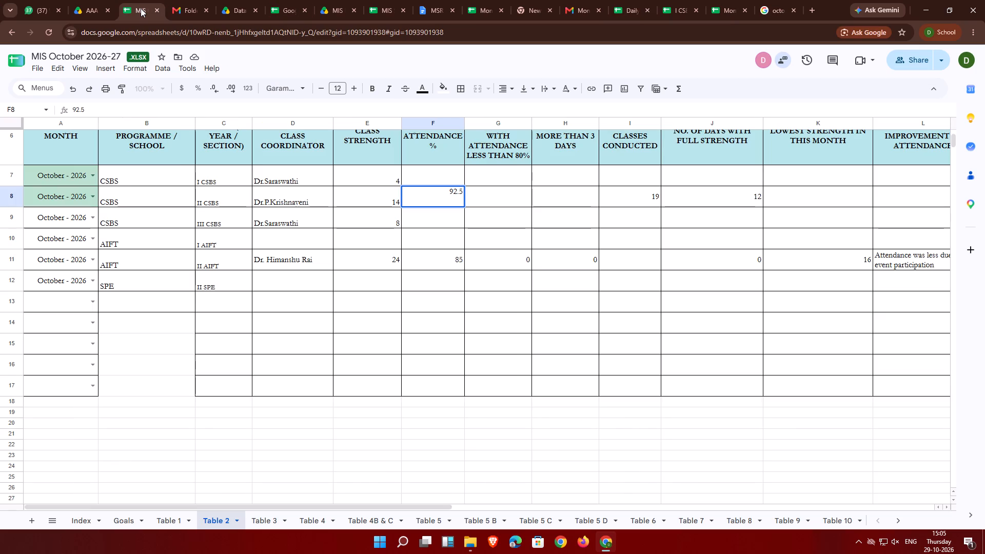
{"action": "left_click", "coordinate": [486, 201]}
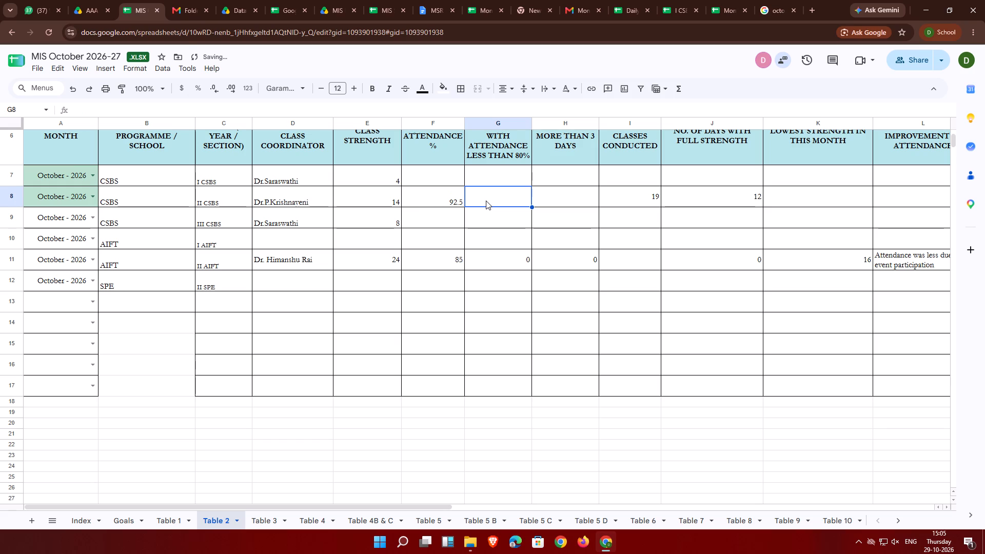
{"action": "key", "text": "0"}
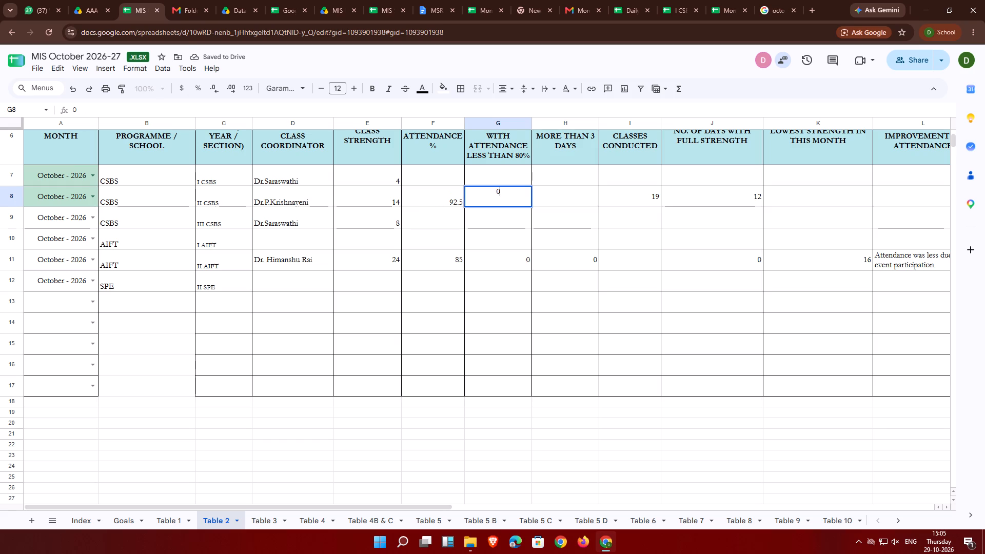
{"action": "left_click", "coordinate": [570, 194]}
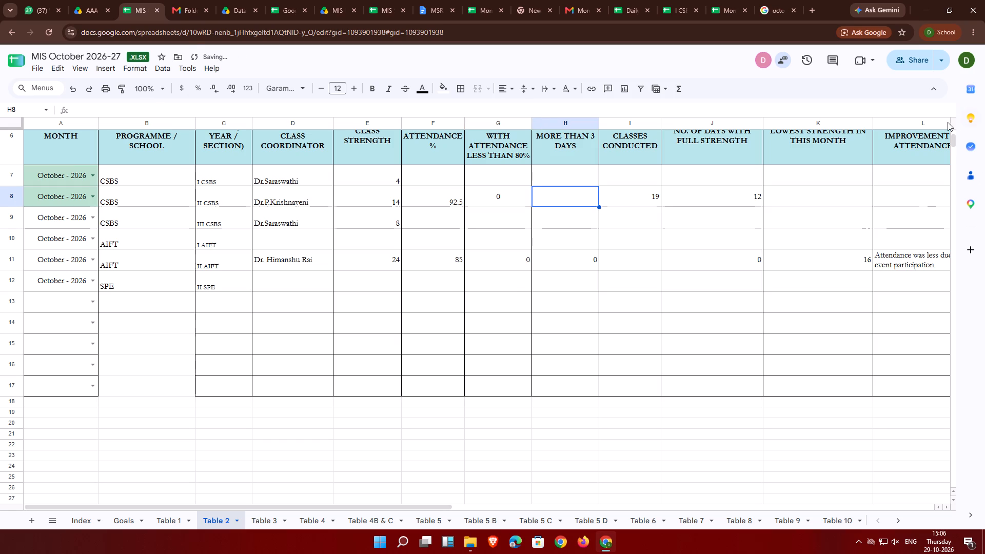
{"action": "left_click", "coordinate": [953, 145]}
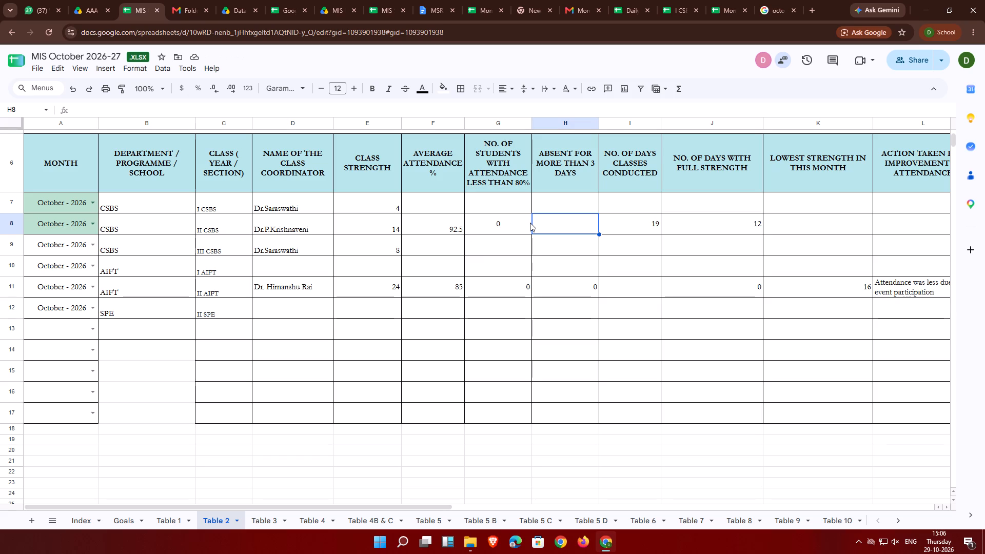
{"action": "left_click", "coordinate": [574, 229]}
{"action": "key", "text": "0"}
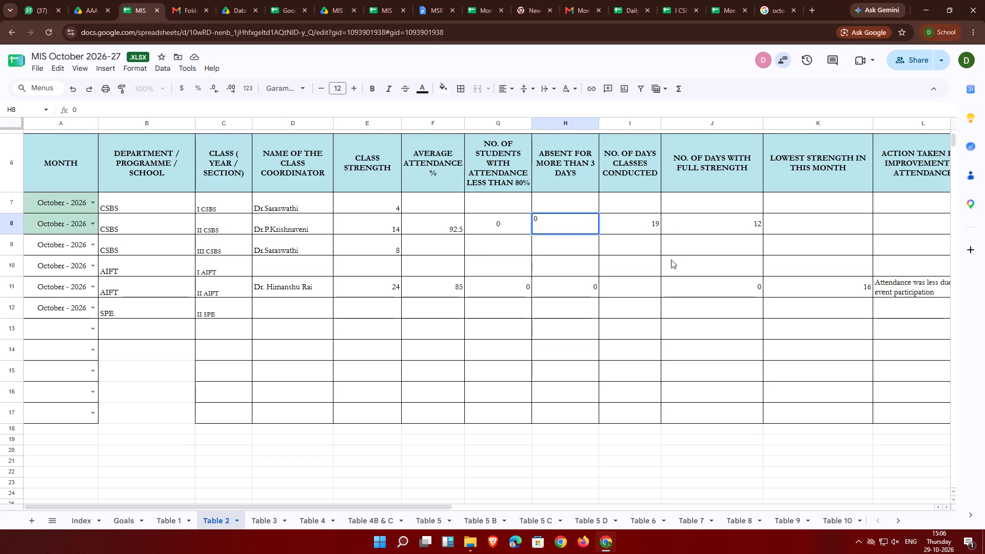
{"action": "left_click", "coordinate": [651, 263]}
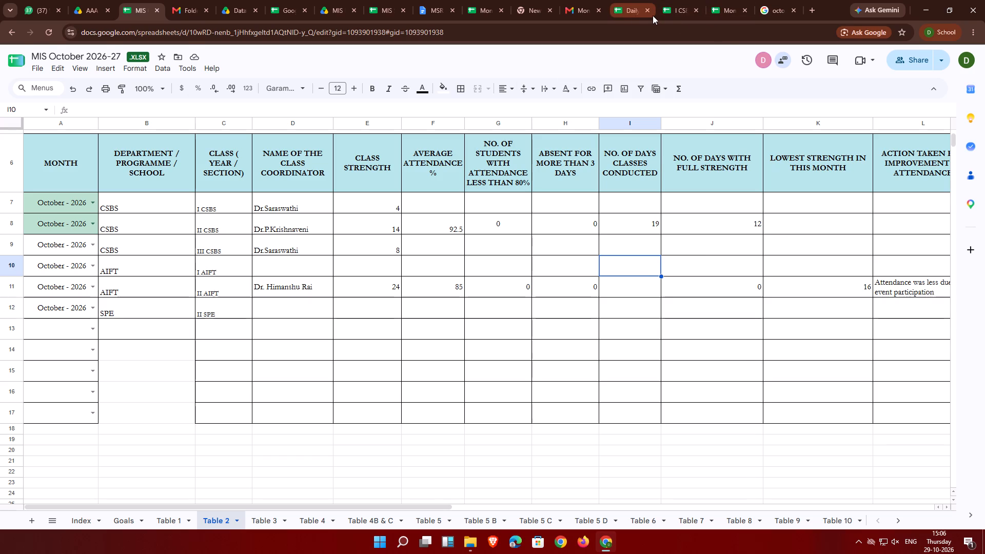
Consult the Daily Attendance sheet and enter 11 as the II CSBS lowest strength this month in the MIS workbook.
{"action": "left_click", "coordinate": [627, 15]}
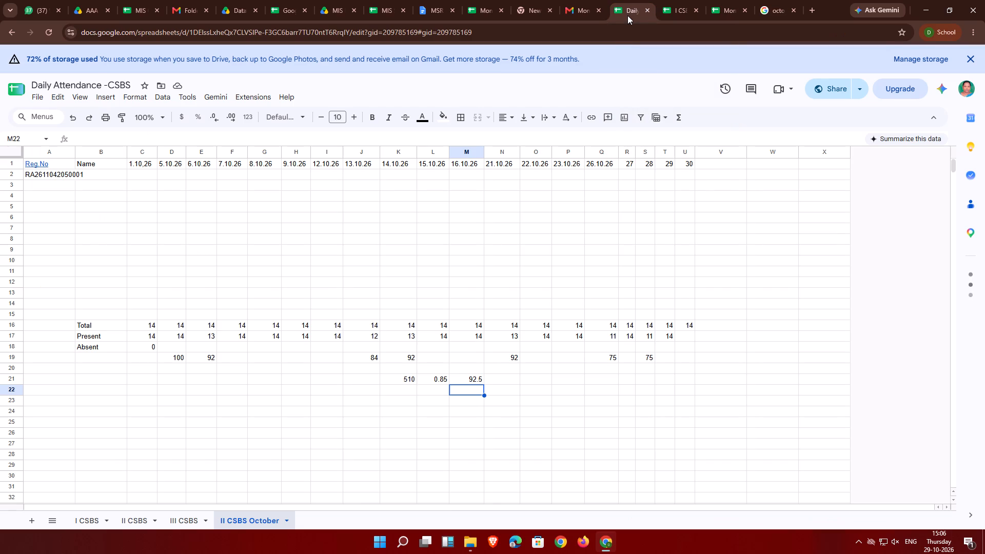
{"action": "left_click", "coordinate": [627, 15]}
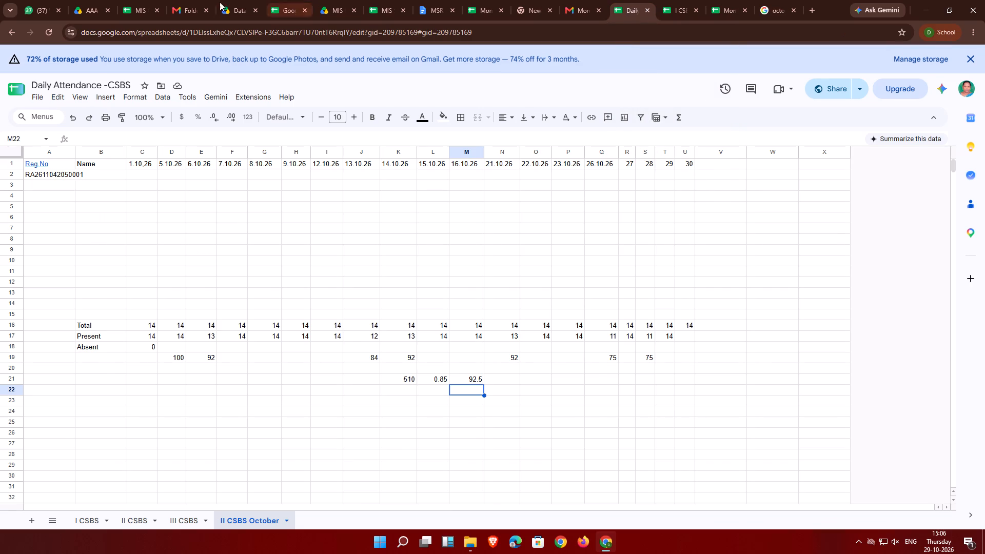
{"action": "left_click", "coordinate": [144, 11]}
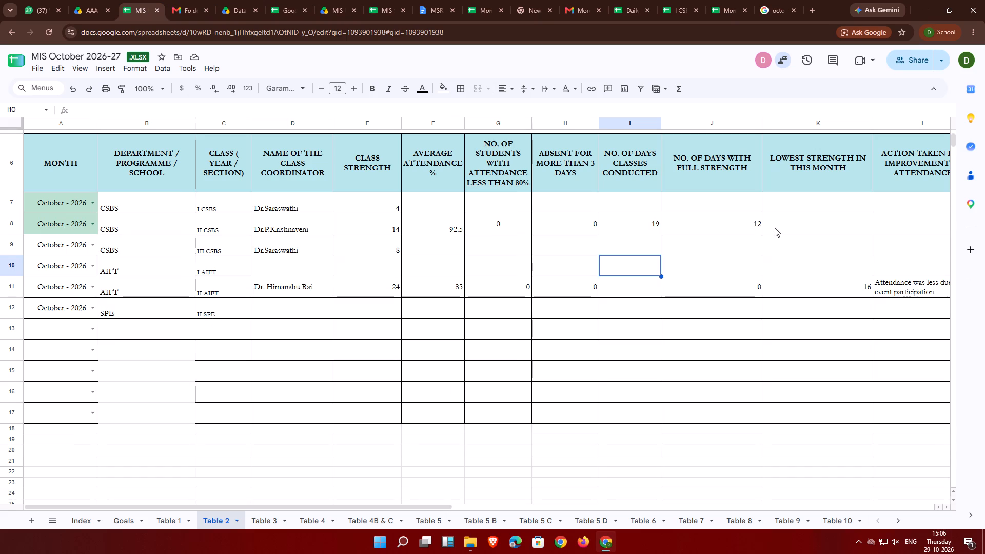
{"action": "left_click", "coordinate": [775, 228]}
{"action": "type", "text": "11"}
{"action": "left_click_drag", "start_coordinate": [387, 504], "coordinate": [526, 497]}
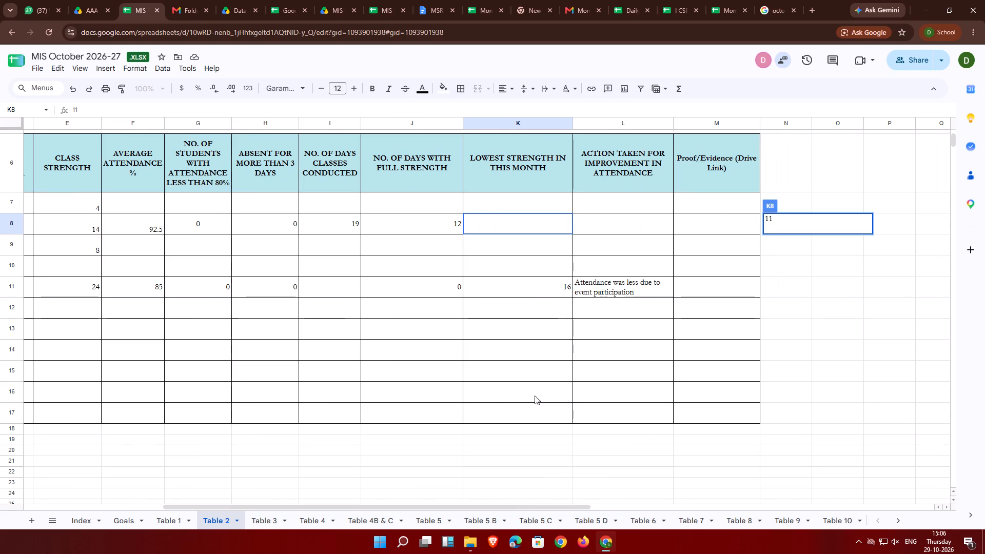
{"action": "left_click", "coordinate": [885, 311]}
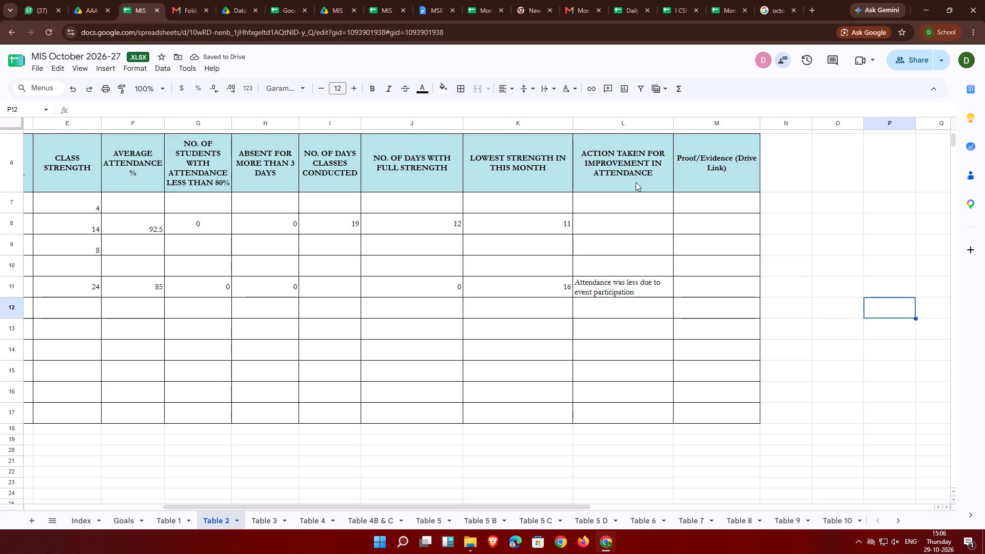
Enter "Talked with parent" as the action taken for improvement in attendance for II CSBS.
{"action": "left_click", "coordinate": [616, 226]}
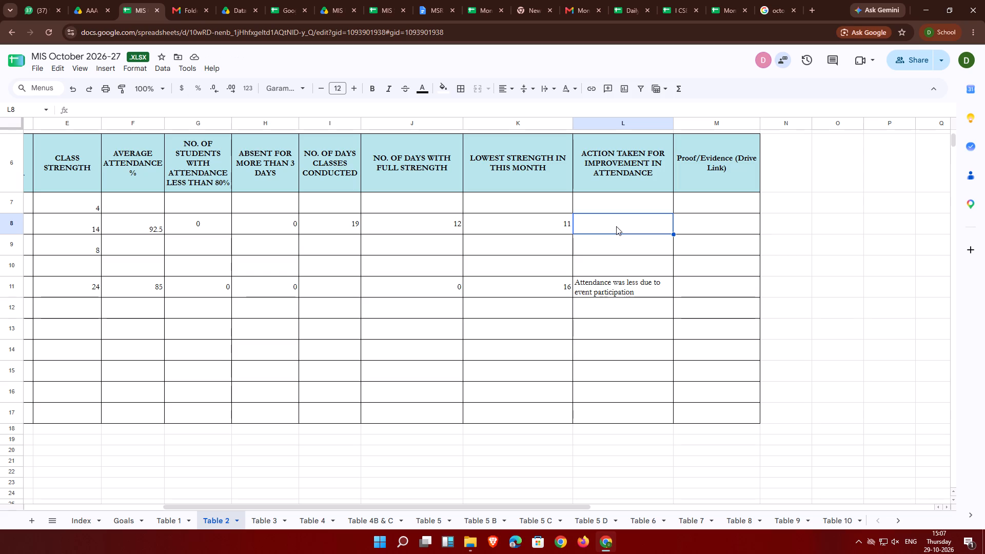
{"action": "left_click", "coordinate": [616, 226]}
{"action": "key", "text": "shift+t"}
{"action": "type", "text": "alked with parent"}
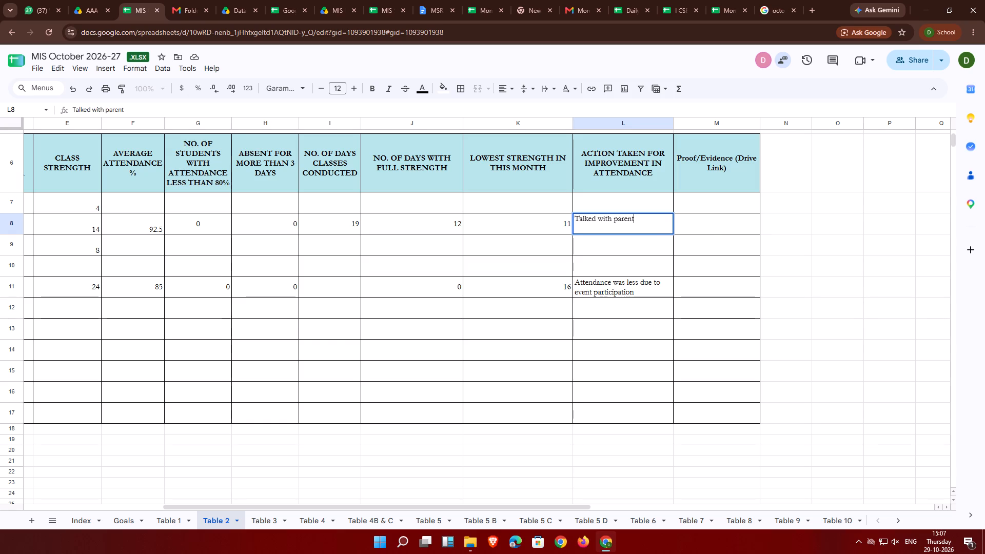
{"action": "left_click", "coordinate": [710, 230]}
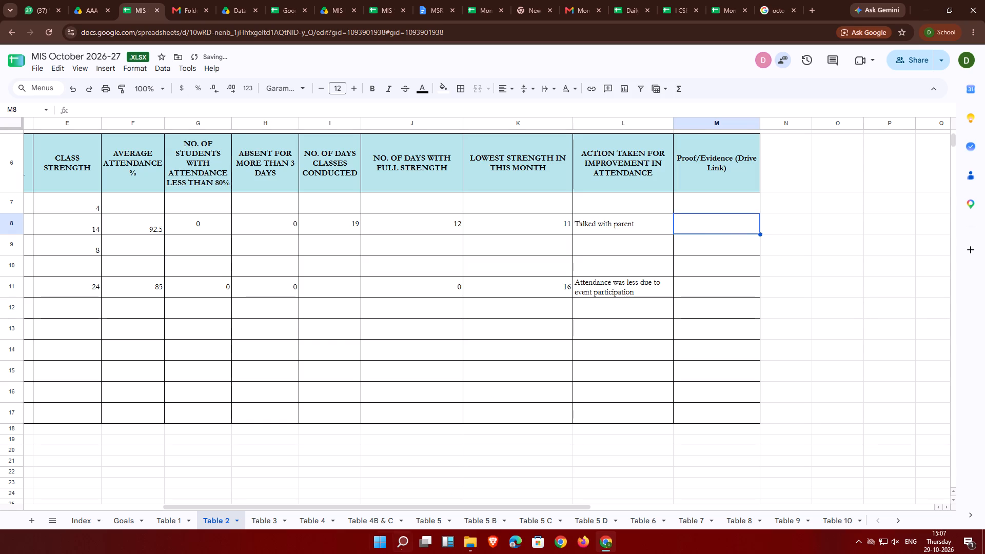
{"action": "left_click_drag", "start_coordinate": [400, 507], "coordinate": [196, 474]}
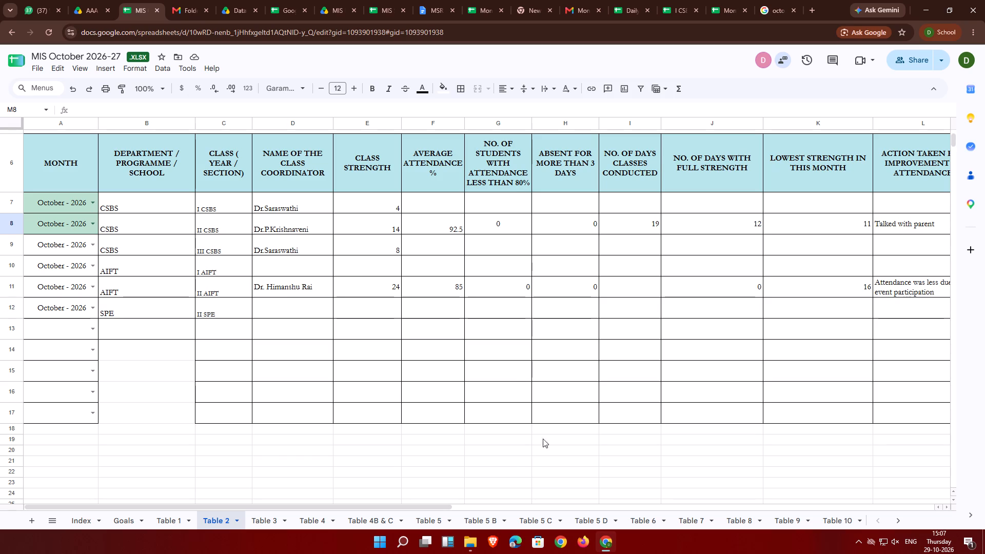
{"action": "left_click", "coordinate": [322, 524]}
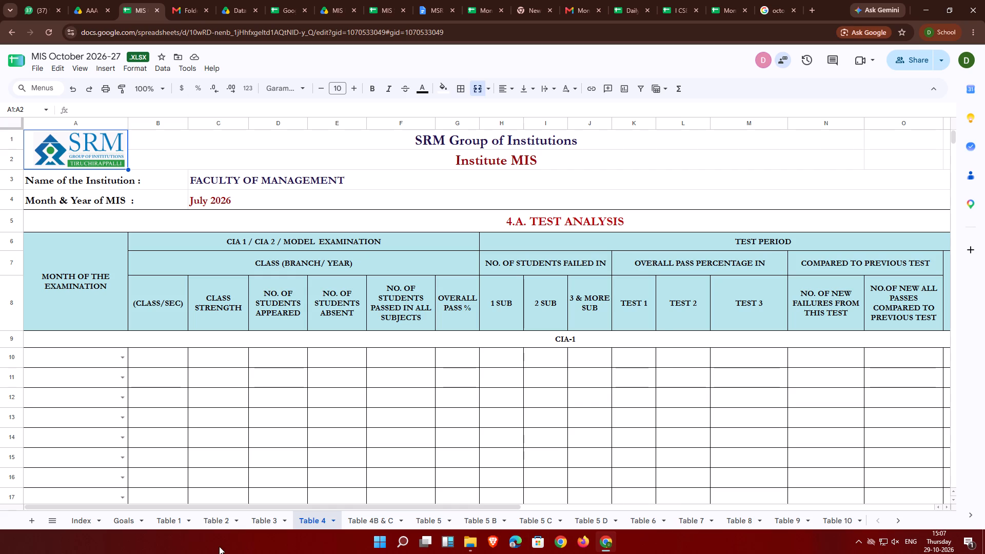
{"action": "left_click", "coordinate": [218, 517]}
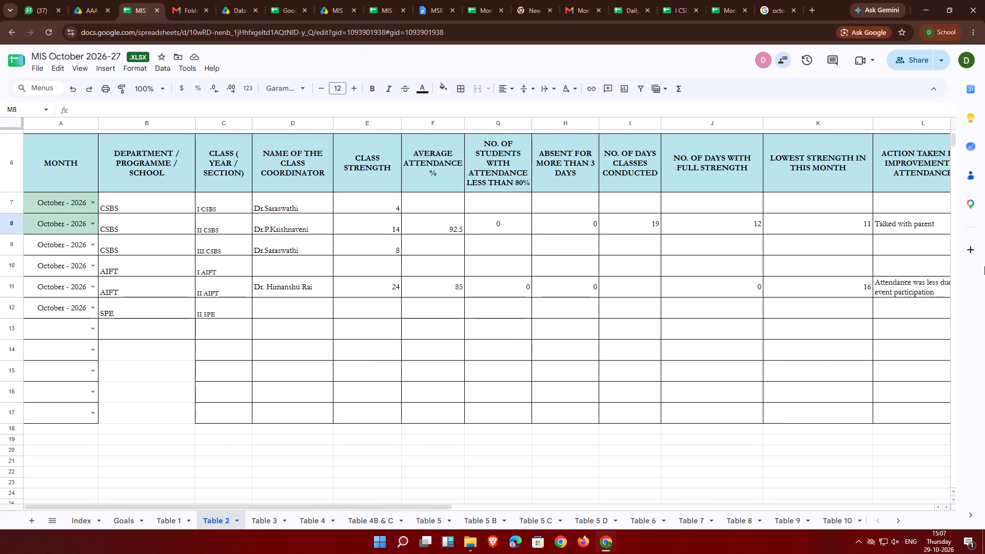
Replace the Month & Year of MIS in Table 2's header with October 2026.
{"action": "left_click_drag", "start_coordinate": [951, 141], "coordinate": [959, 112]}
{"action": "double_click", "coordinate": [196, 200]}
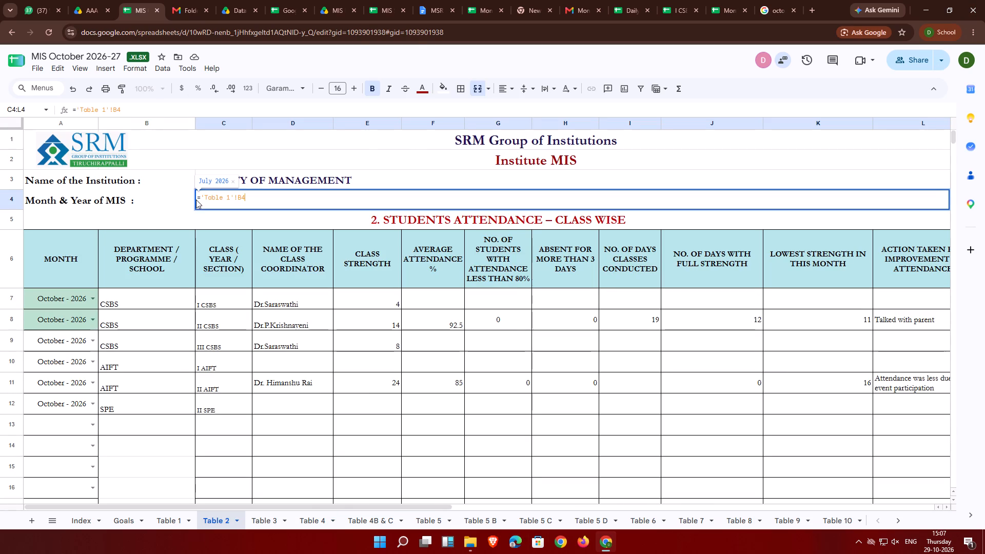
{"action": "left_click", "coordinate": [250, 134]}
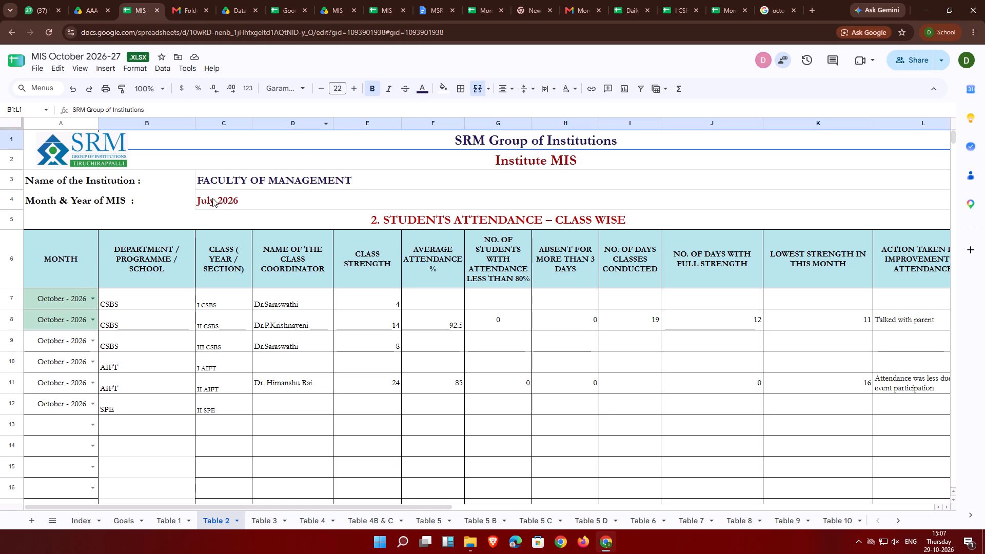
{"action": "left_click", "coordinate": [204, 201]}
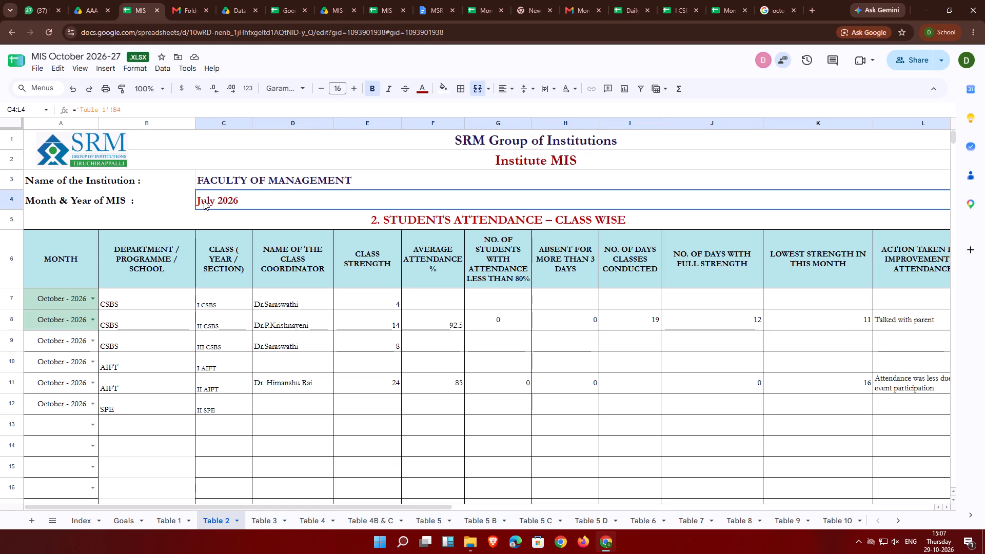
{"action": "type", "text": "October"}
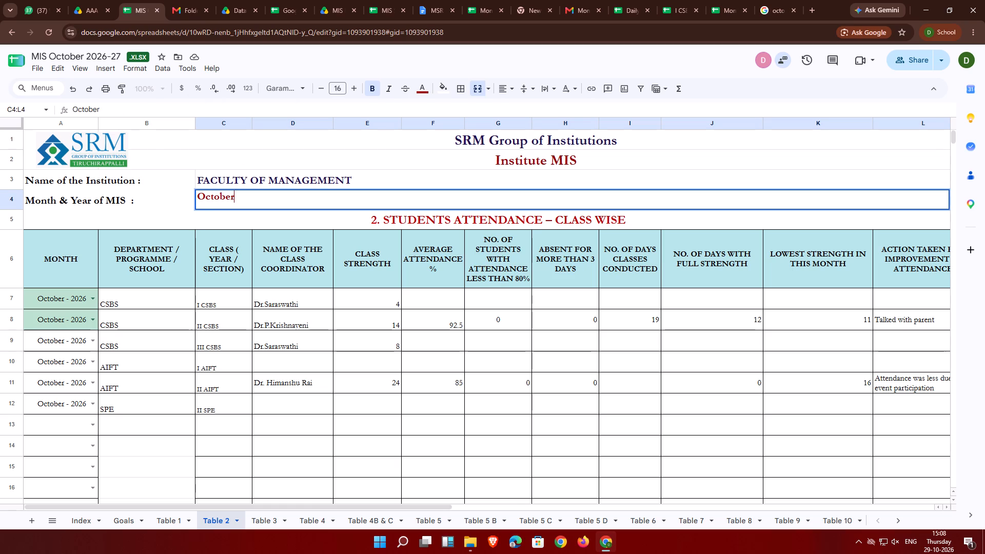
{"action": "key", "text": "space"}
{"action": "type", "text": "2026"}
In Table 6, Student Counseling, set the month of the first data row to October - 2026.
{"action": "left_click", "coordinate": [637, 521]}
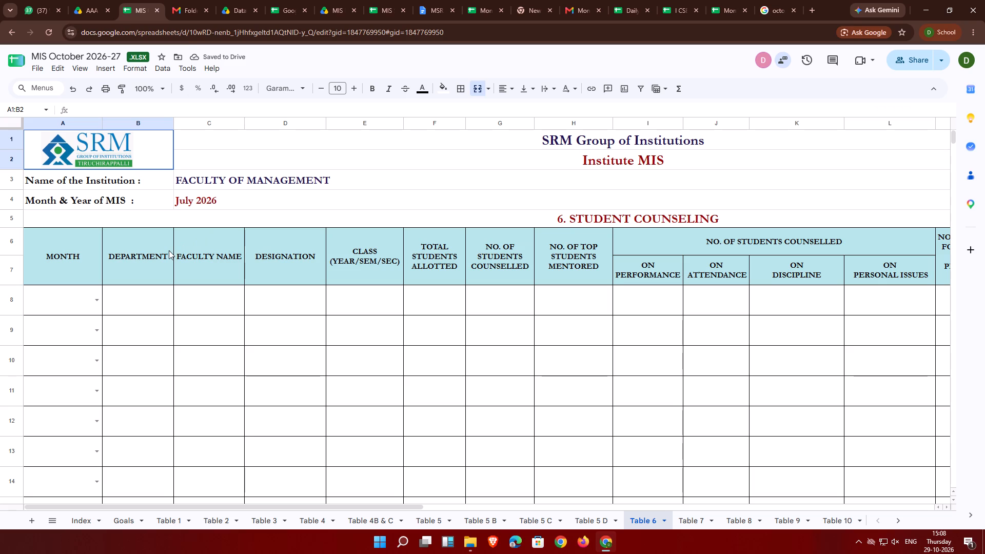
{"action": "left_click", "coordinate": [94, 300]}
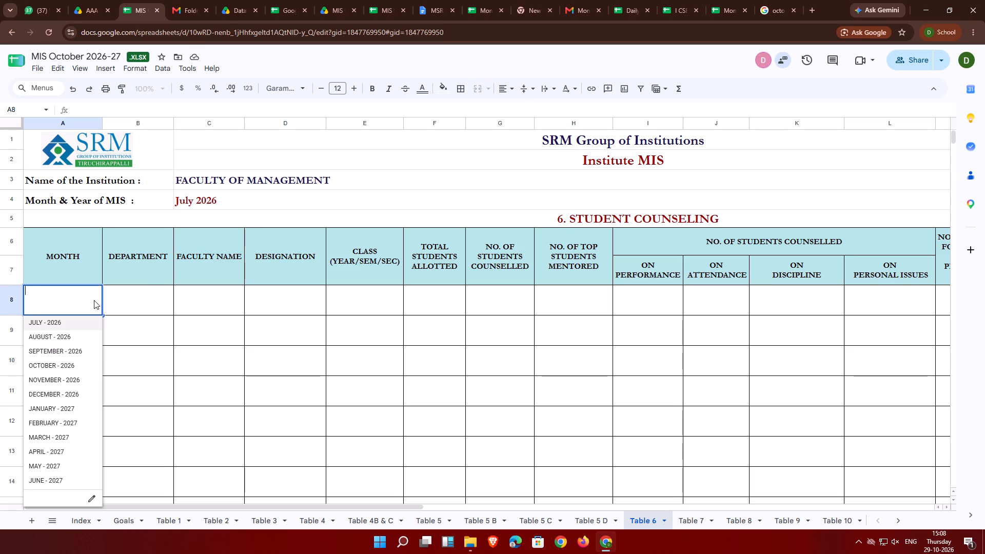
{"action": "left_click", "coordinate": [68, 367]}
Copy the department, class and coordinator entries of the three CSBS rows from Table 2 into Table 6, starting at the first row's Department cell.
{"action": "left_click", "coordinate": [137, 303]}
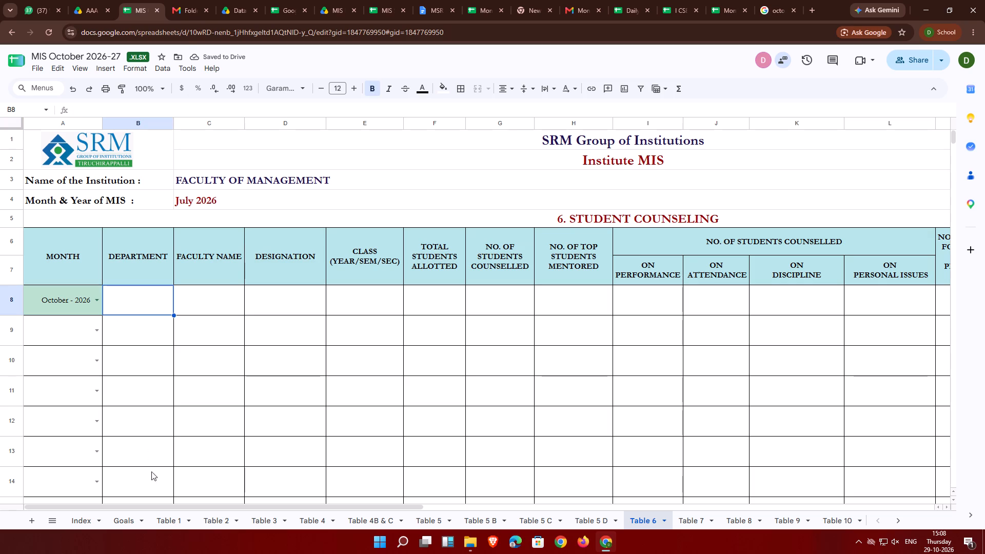
{"action": "left_click", "coordinate": [217, 520]}
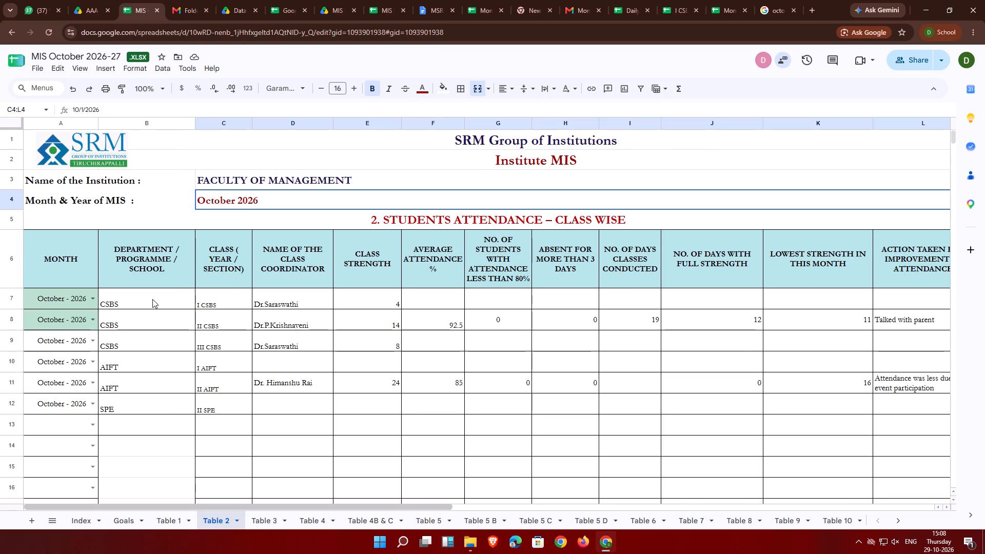
{"action": "left_click_drag", "start_coordinate": [152, 299], "coordinate": [152, 345]}
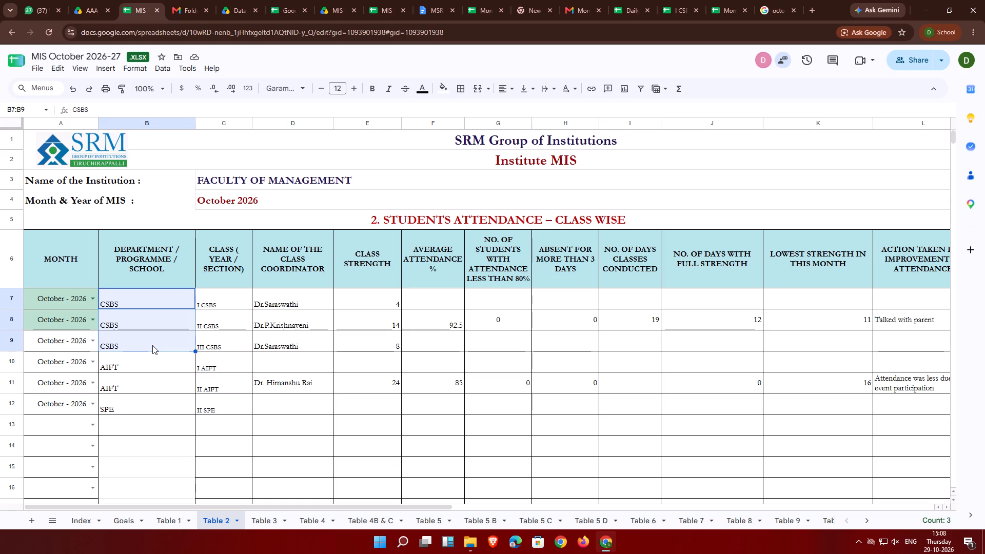
{"action": "left_click", "coordinate": [157, 457]}
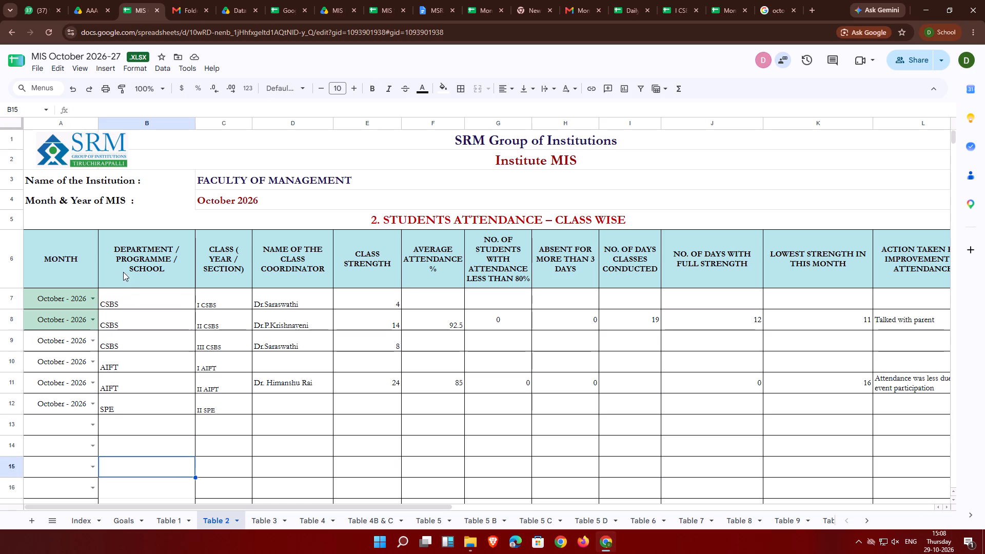
{"action": "left_click_drag", "start_coordinate": [142, 304], "coordinate": [287, 295]}
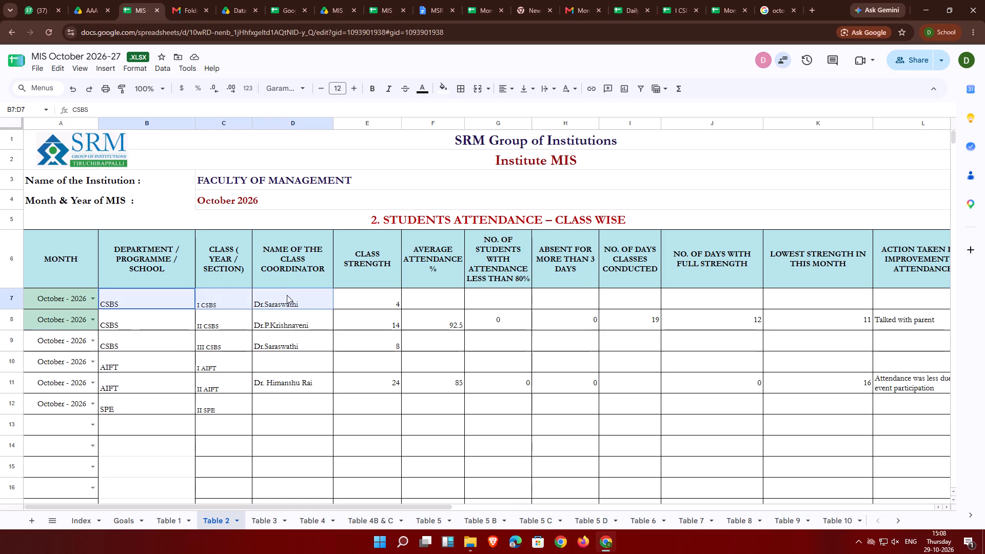
{"action": "left_click_drag", "start_coordinate": [287, 295], "coordinate": [320, 347]}
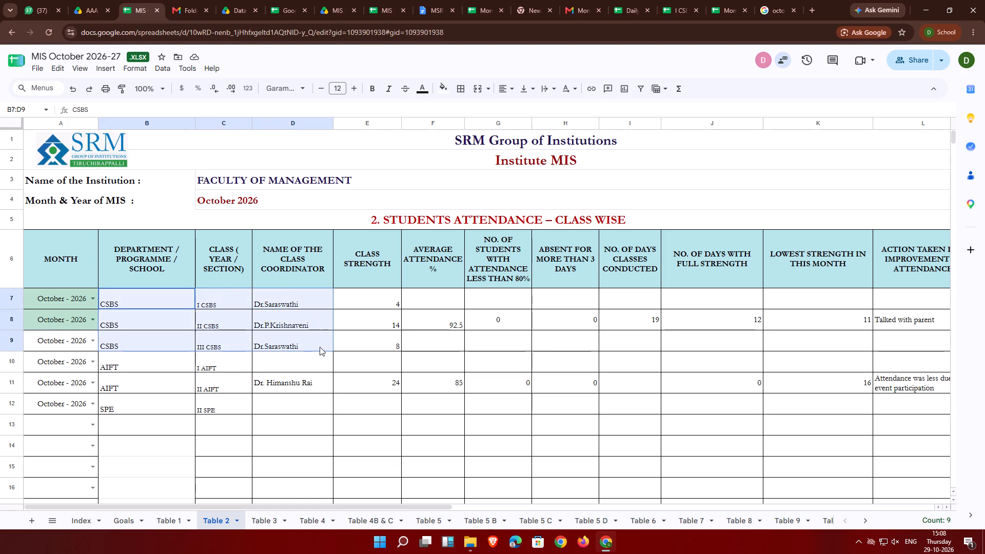
{"action": "left_click_drag", "start_coordinate": [320, 347], "coordinate": [320, 346]}
{"action": "key", "text": "ctrl+c"}
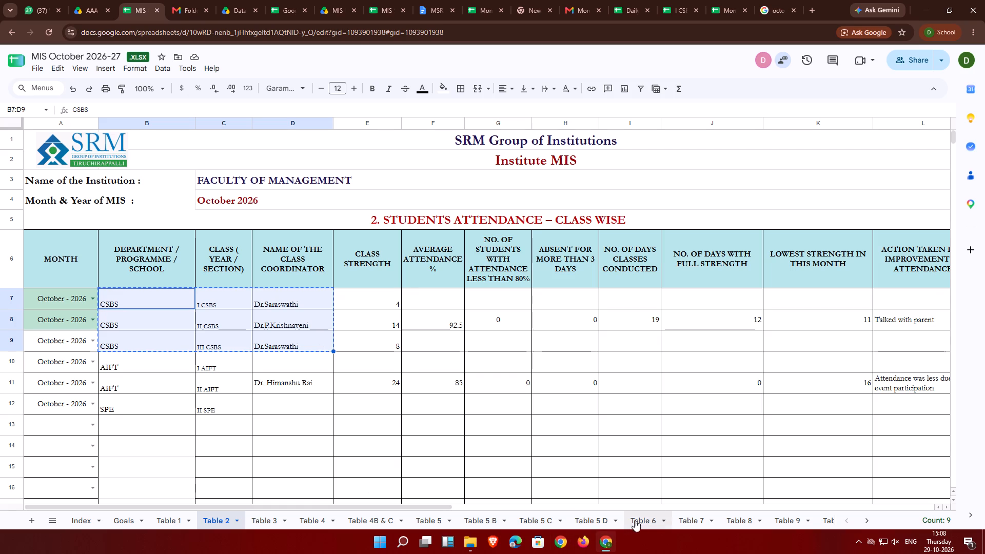
{"action": "left_click", "coordinate": [648, 521]}
{"action": "left_click", "coordinate": [118, 295]}
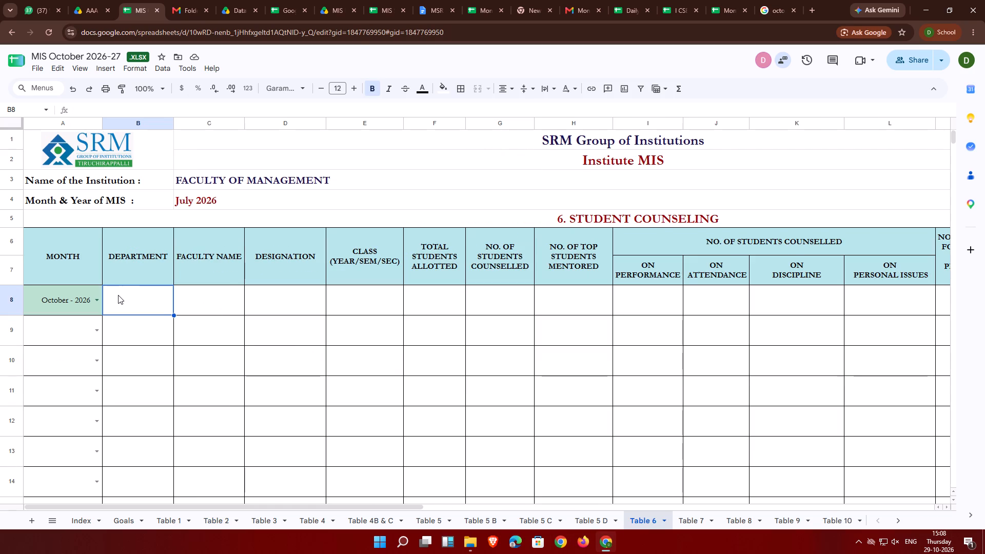
{"action": "key", "text": "ctrl+v"}
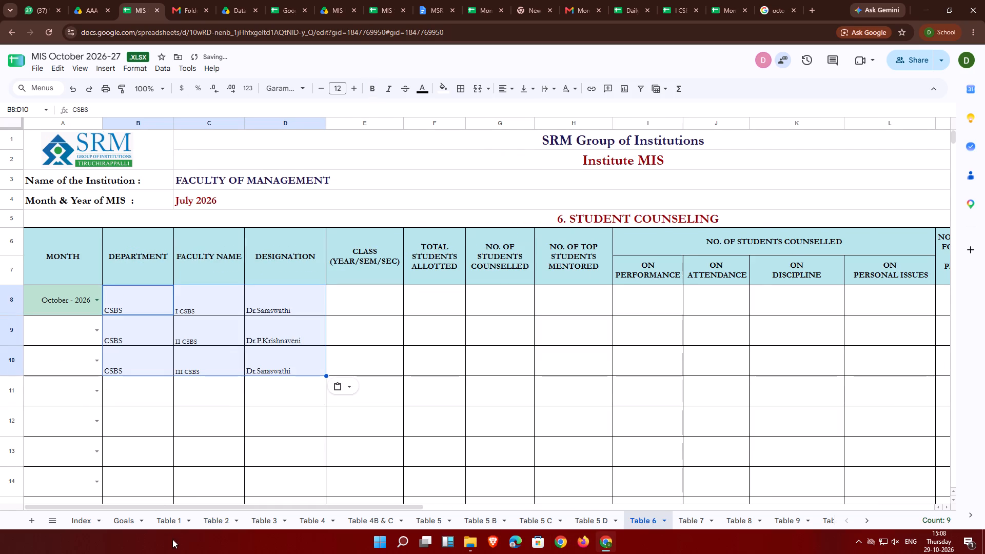
Copy the AIFT and SPE department and class entries from Table 2 into Table 6, directly below the CSBS rows.
{"action": "left_click", "coordinate": [226, 523]}
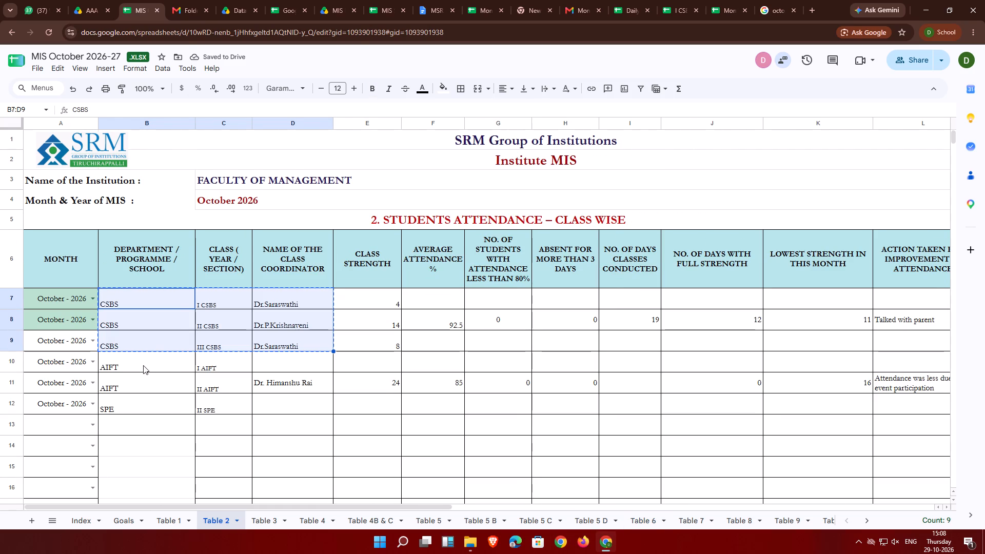
{"action": "left_click_drag", "start_coordinate": [143, 365], "coordinate": [231, 415]}
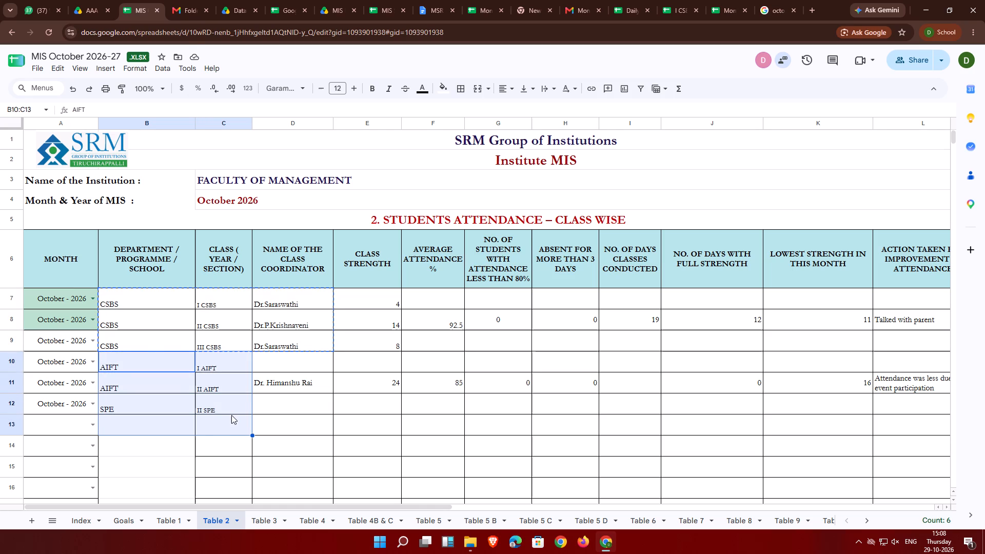
{"action": "key", "text": "ctrl+c"}
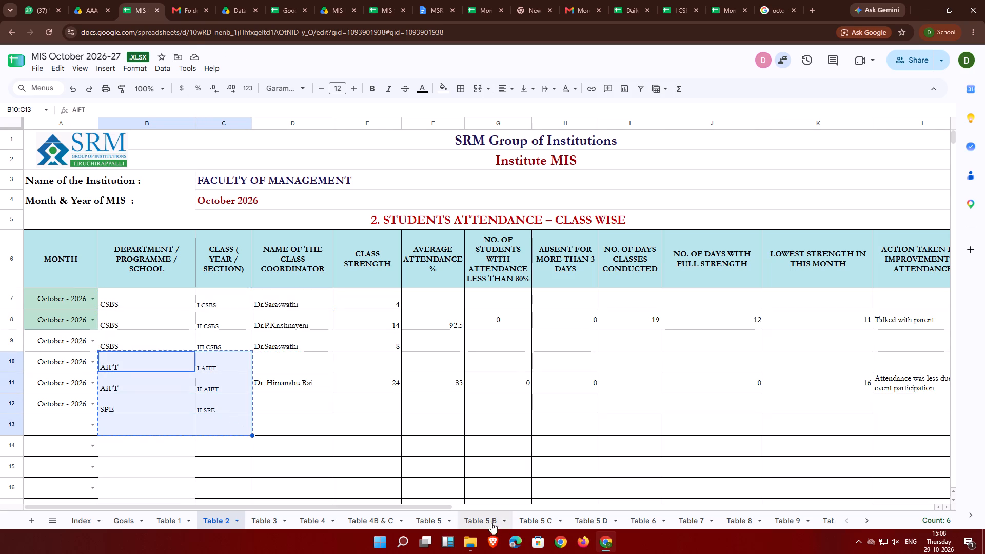
{"action": "left_click", "coordinate": [656, 525]}
{"action": "left_click", "coordinate": [116, 390]}
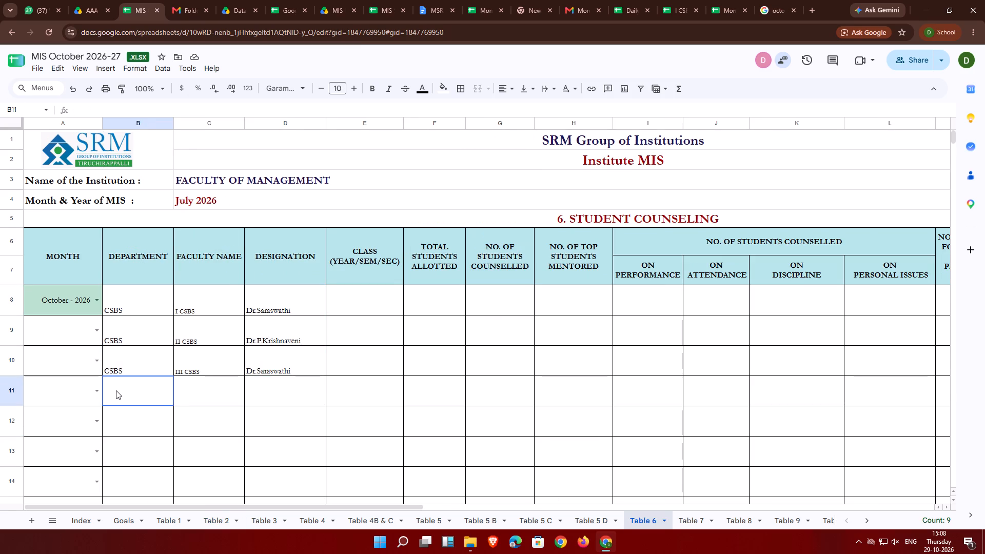
{"action": "key", "text": "ctrl+v"}
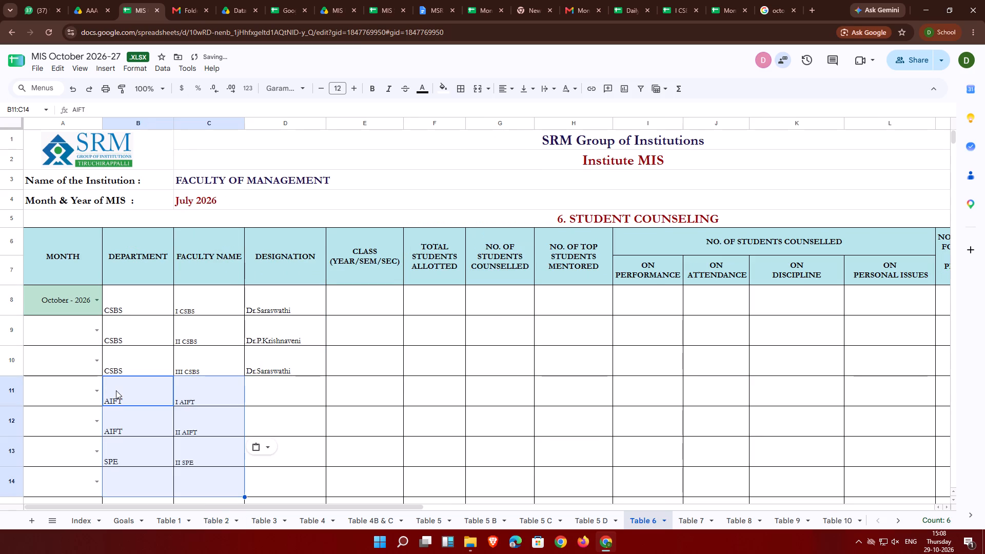
Set the month to October - 2026 for the remaining five filled rows of Table 6, from II CSBS through II SPE.
{"action": "left_click", "coordinate": [98, 329]}
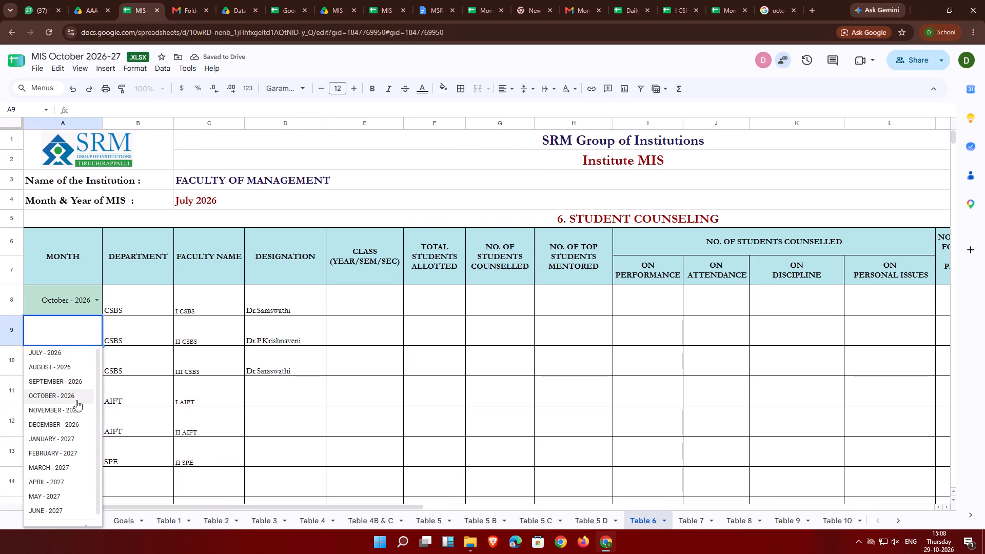
{"action": "left_click", "coordinate": [75, 401]}
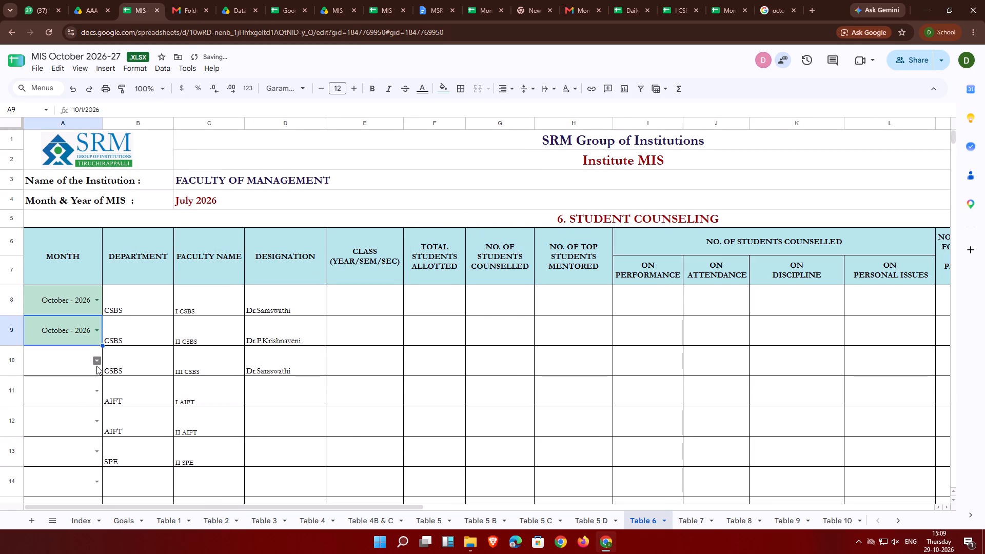
{"action": "left_click", "coordinate": [92, 359]}
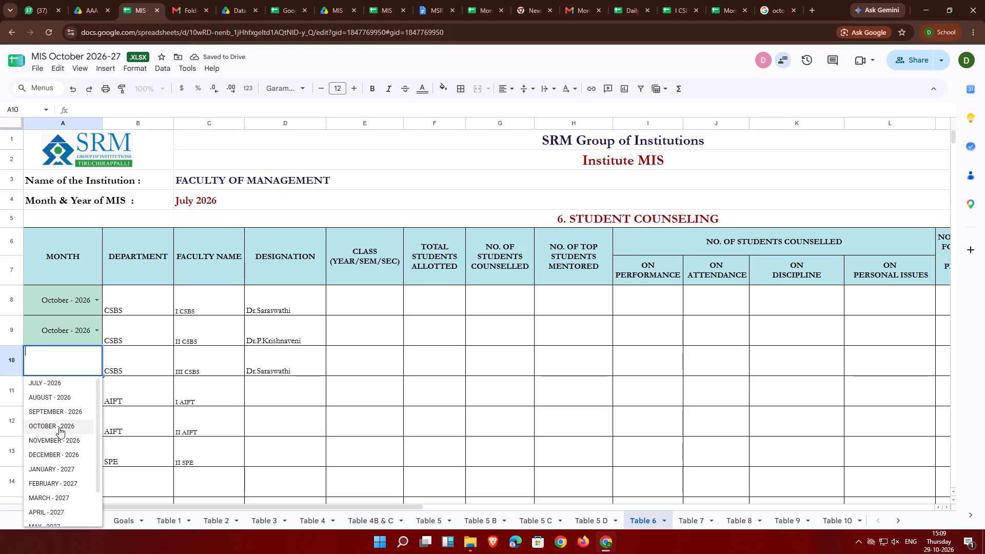
{"action": "left_click", "coordinate": [59, 427]}
{"action": "left_click", "coordinate": [98, 390]}
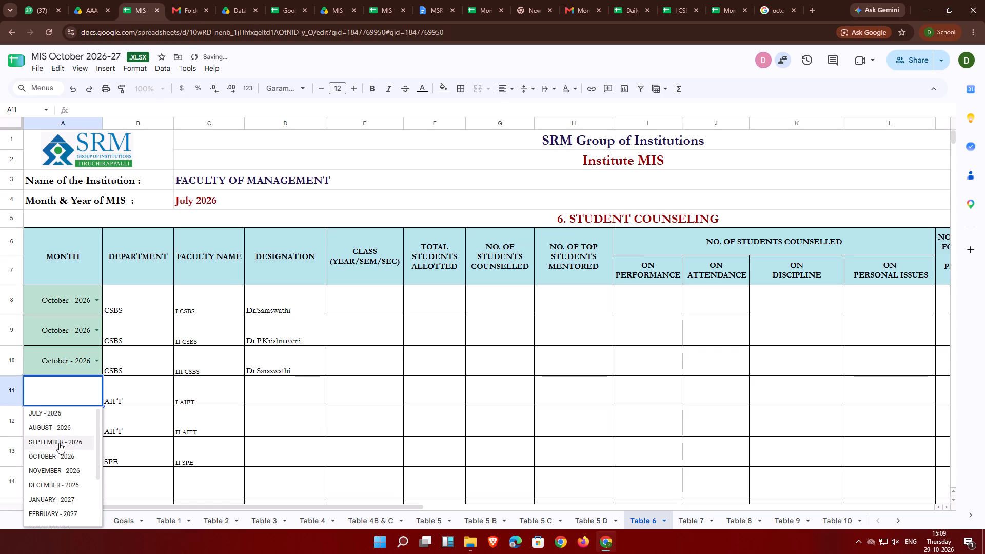
{"action": "left_click", "coordinate": [53, 456]}
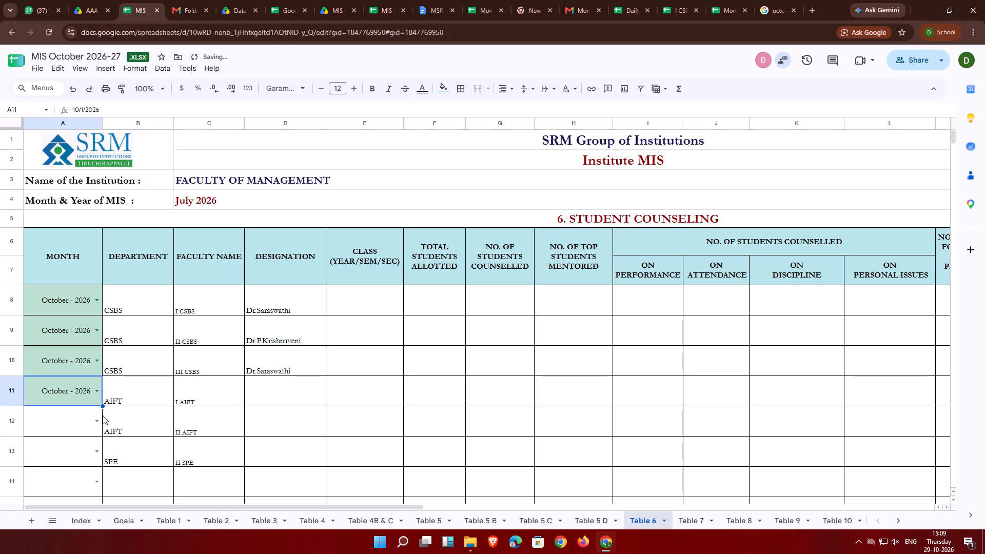
{"action": "left_click", "coordinate": [95, 421]}
{"action": "left_click", "coordinate": [45, 486]}
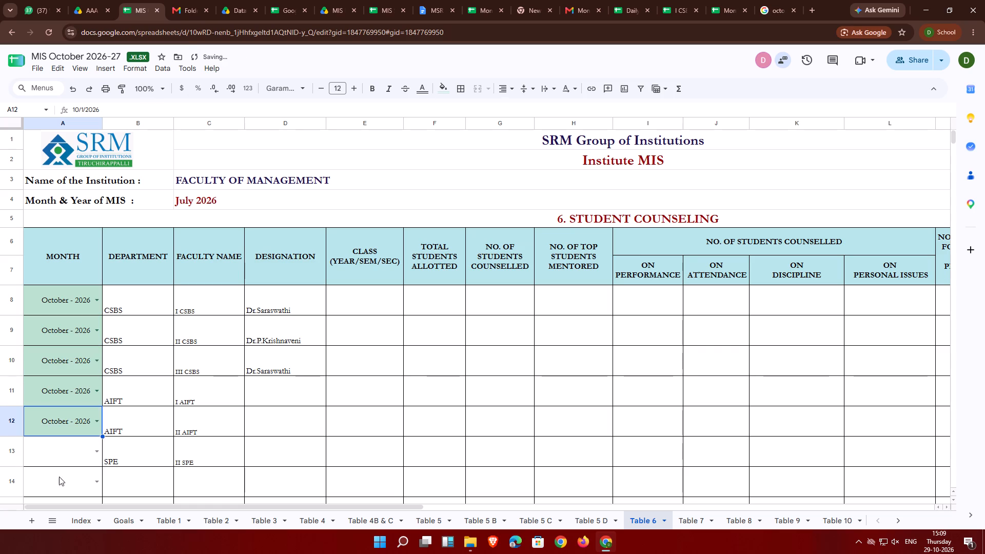
{"action": "left_click", "coordinate": [97, 453]}
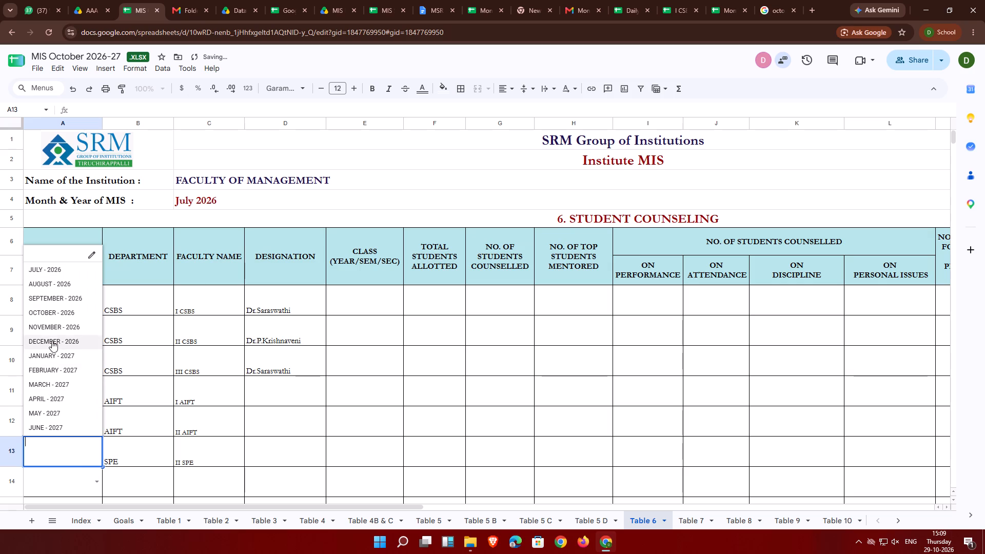
{"action": "left_click", "coordinate": [60, 314]}
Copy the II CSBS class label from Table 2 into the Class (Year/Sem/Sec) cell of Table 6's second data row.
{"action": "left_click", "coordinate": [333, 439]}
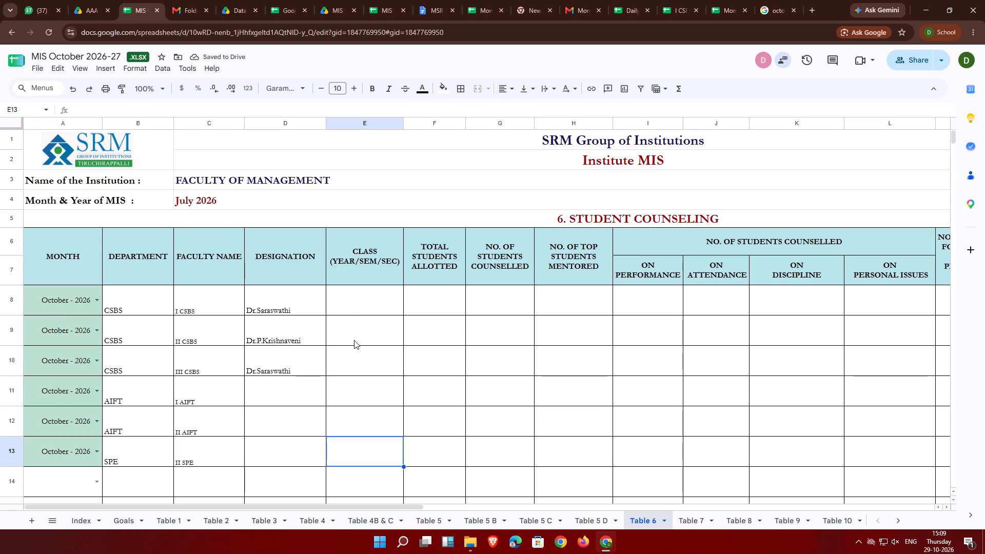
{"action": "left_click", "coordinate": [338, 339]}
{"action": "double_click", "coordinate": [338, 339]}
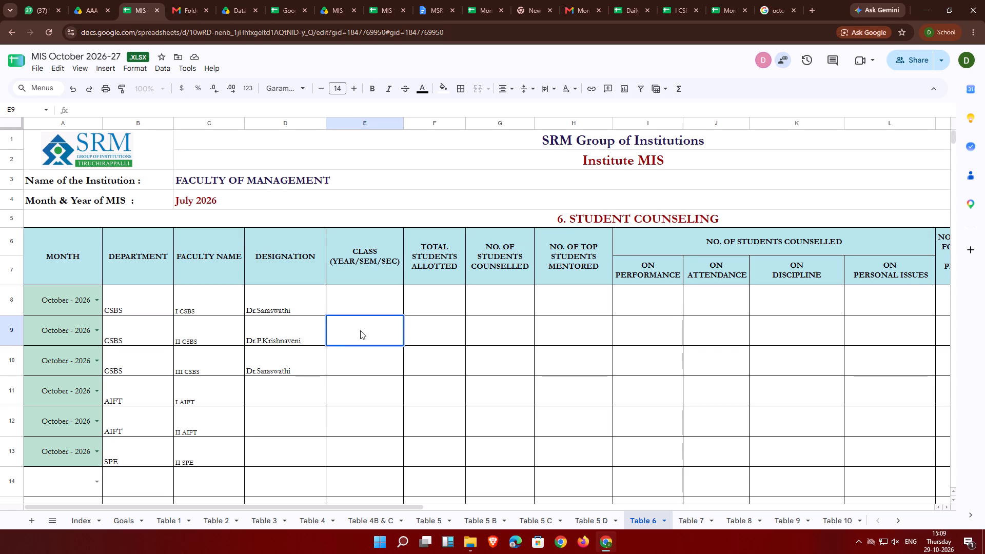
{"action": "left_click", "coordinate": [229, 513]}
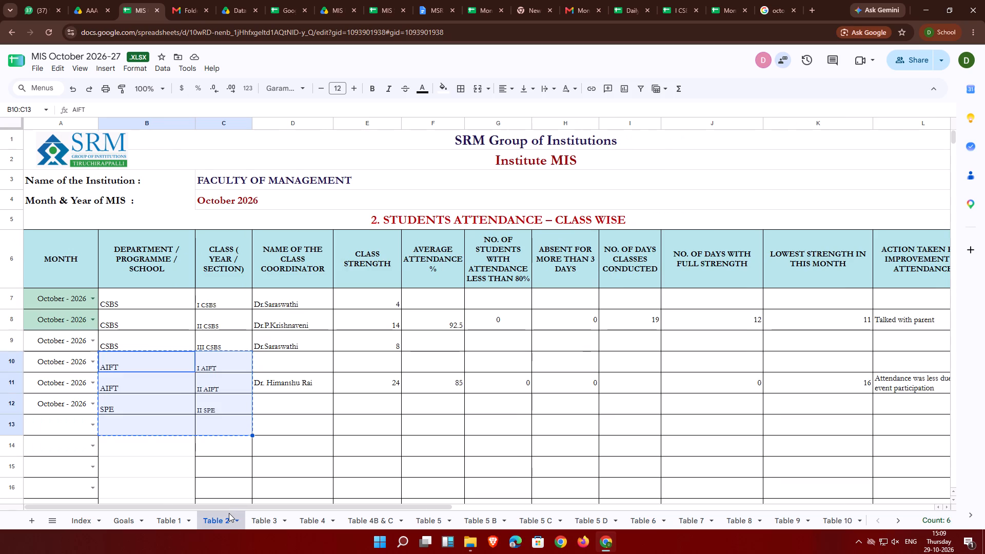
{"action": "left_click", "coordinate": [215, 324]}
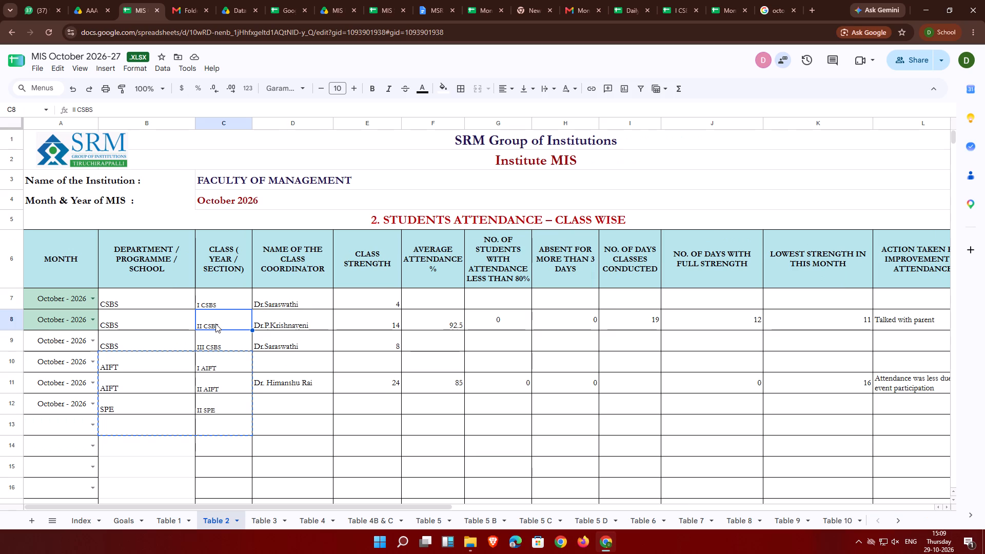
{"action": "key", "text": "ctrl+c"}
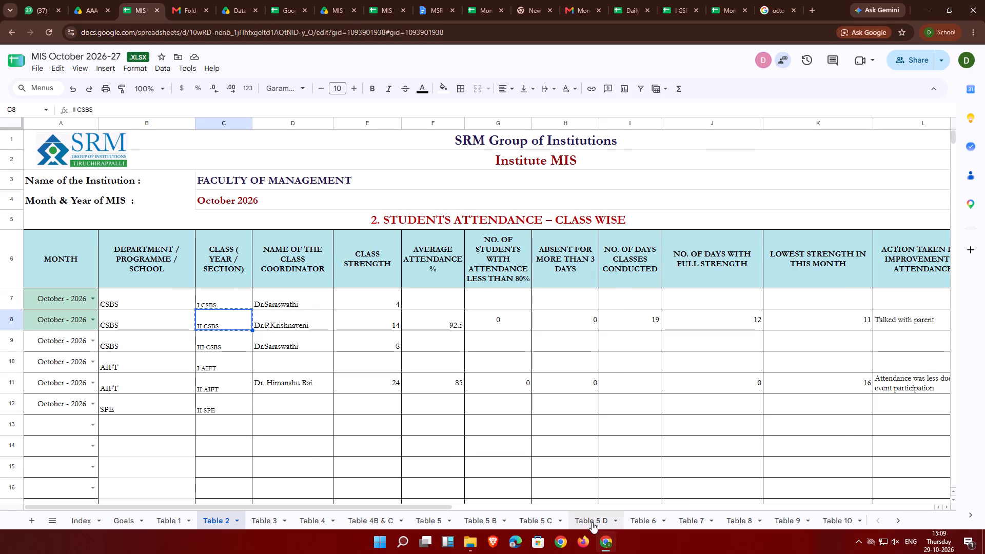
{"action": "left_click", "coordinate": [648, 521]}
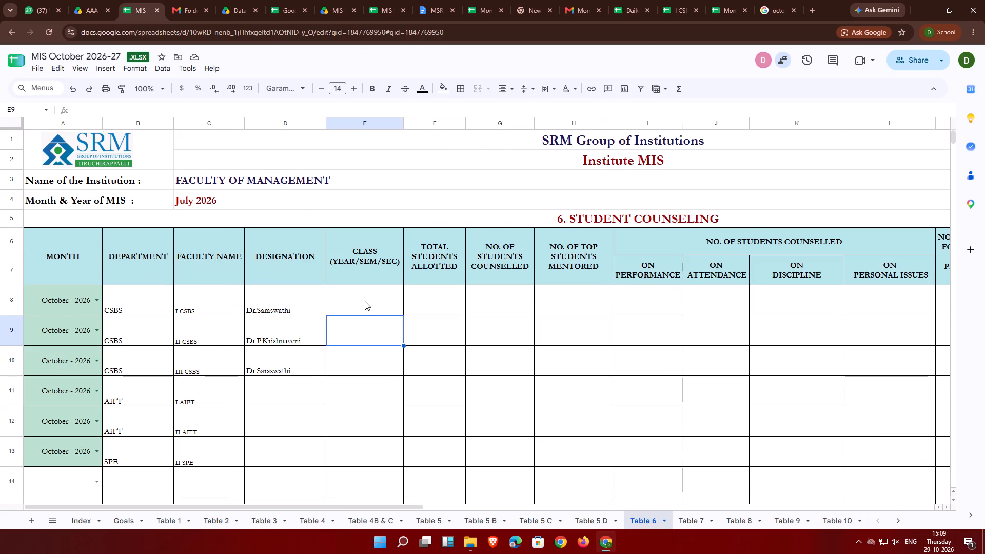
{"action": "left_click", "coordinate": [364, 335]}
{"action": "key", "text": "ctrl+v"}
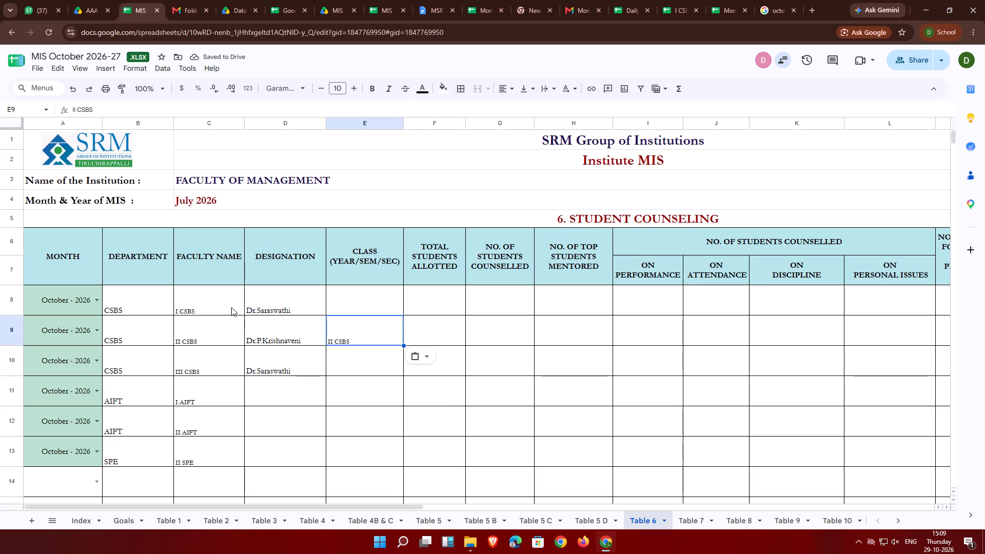
Copy the I, II and III CSBS labels from Table 6's Faculty Name column into the Class (Year/Sem/Sec) column of the same rows.
{"action": "left_click_drag", "start_coordinate": [221, 306], "coordinate": [221, 371]}
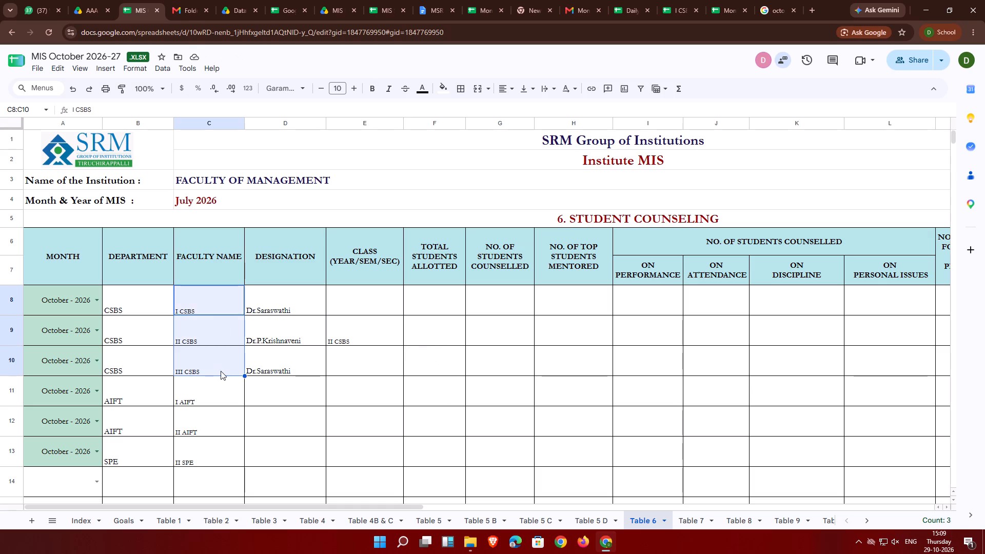
{"action": "key", "text": "ctrl+c"}
{"action": "left_click_drag", "start_coordinate": [347, 304], "coordinate": [357, 365]}
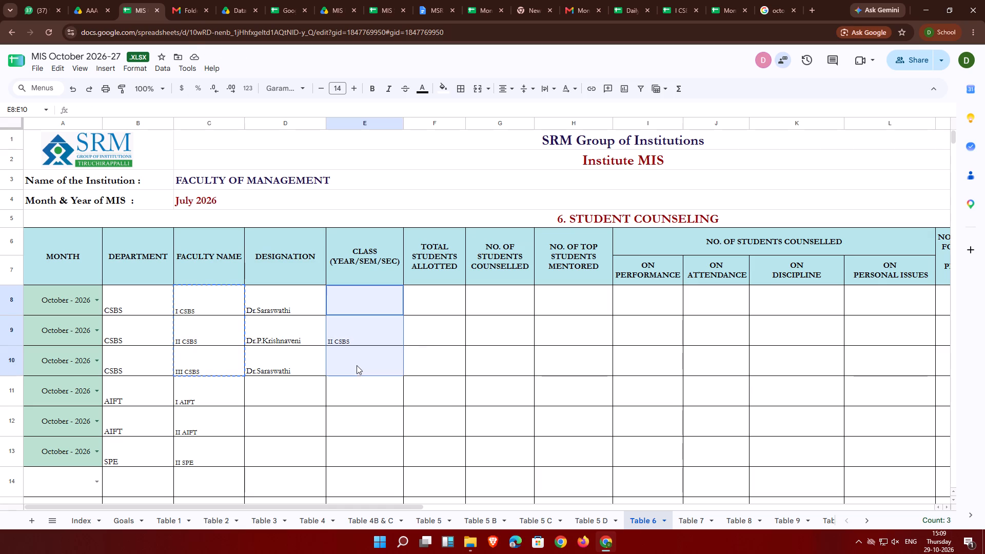
{"action": "left_click_drag", "start_coordinate": [357, 365], "coordinate": [357, 367]}
{"action": "key", "text": "ctrl+v"}
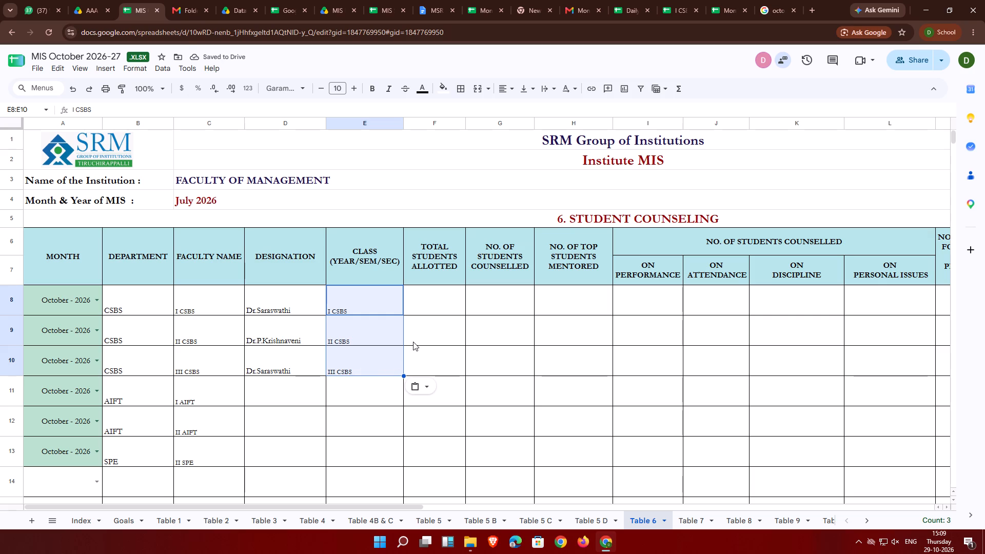
Copy the class strengths of I, II and III CSBS from Table 2 into Table 6's Total Students Allotted column for the same rows.
{"action": "left_click", "coordinate": [210, 522]}
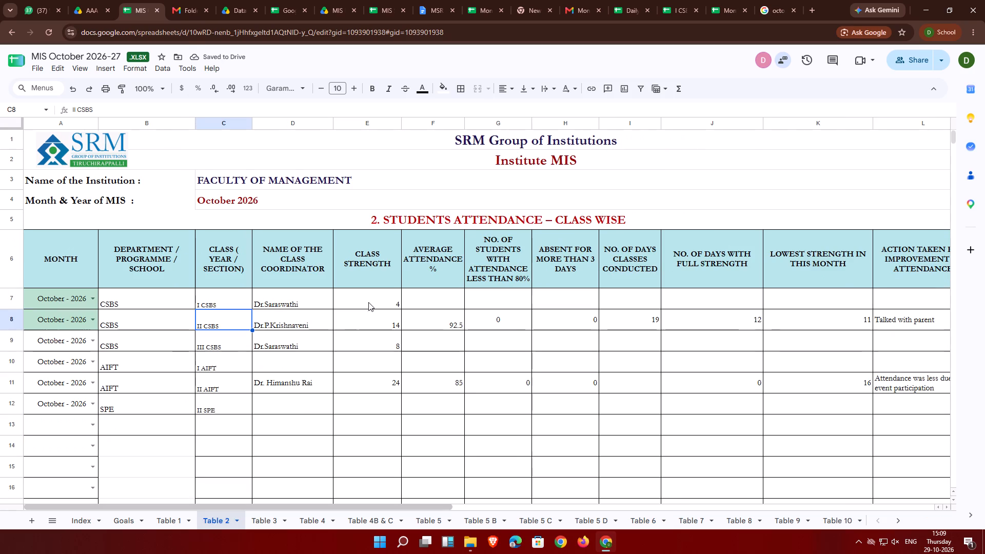
{"action": "left_click_drag", "start_coordinate": [369, 302], "coordinate": [373, 341]}
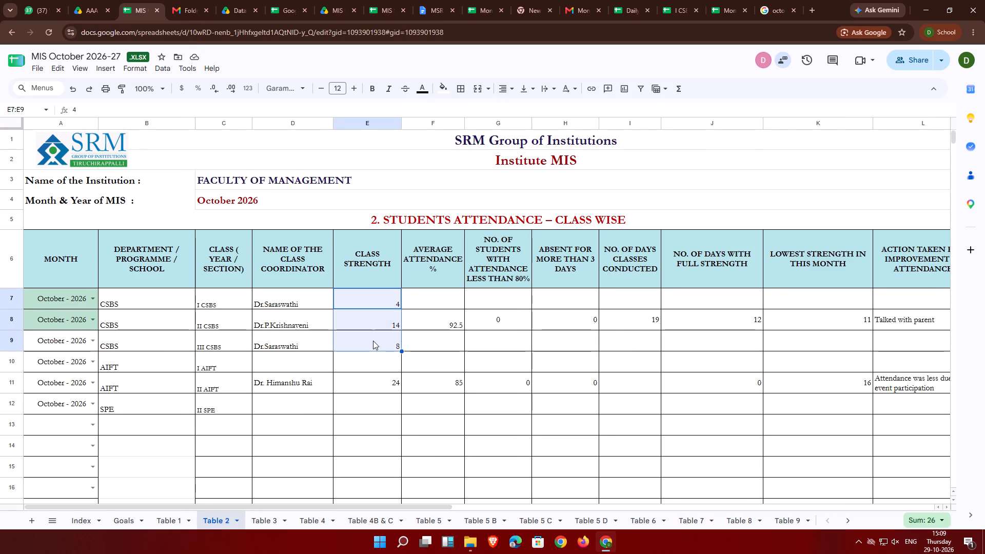
{"action": "key", "text": "ctrl+c"}
{"action": "left_click", "coordinate": [655, 521]}
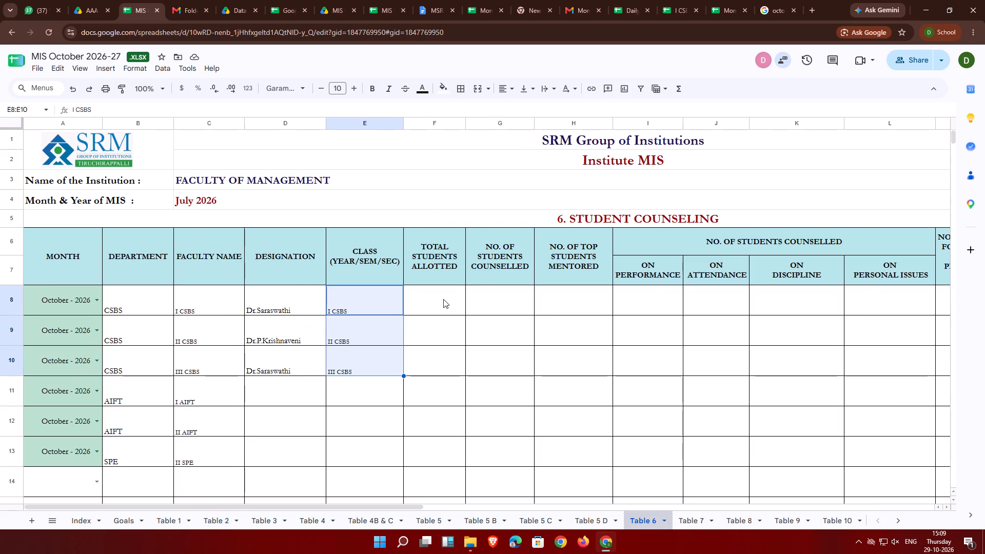
{"action": "left_click", "coordinate": [440, 298]}
{"action": "key", "text": "ctrl+v"}
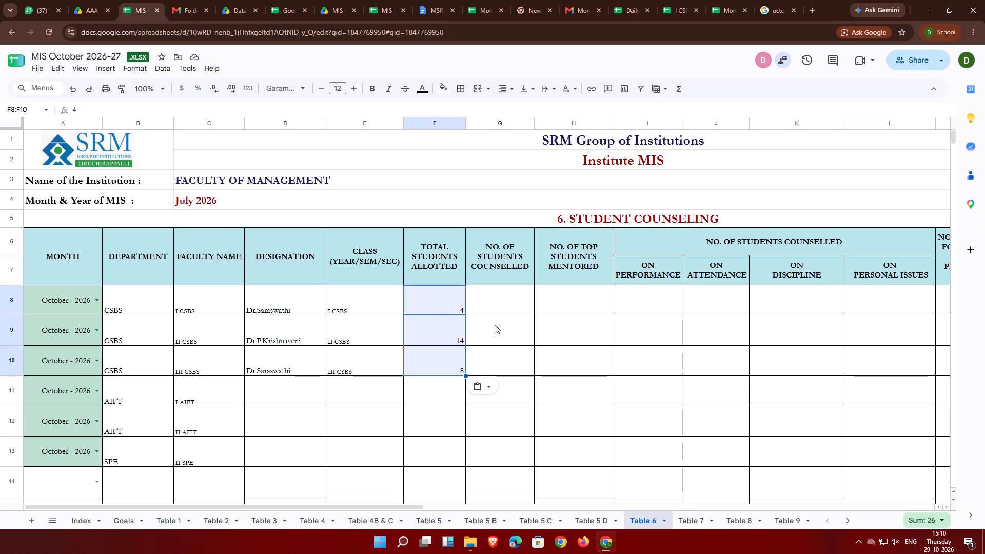
Enter 1 as the number of students counselled in Table 6's II CSBS row.
{"action": "left_click", "coordinate": [519, 335]}
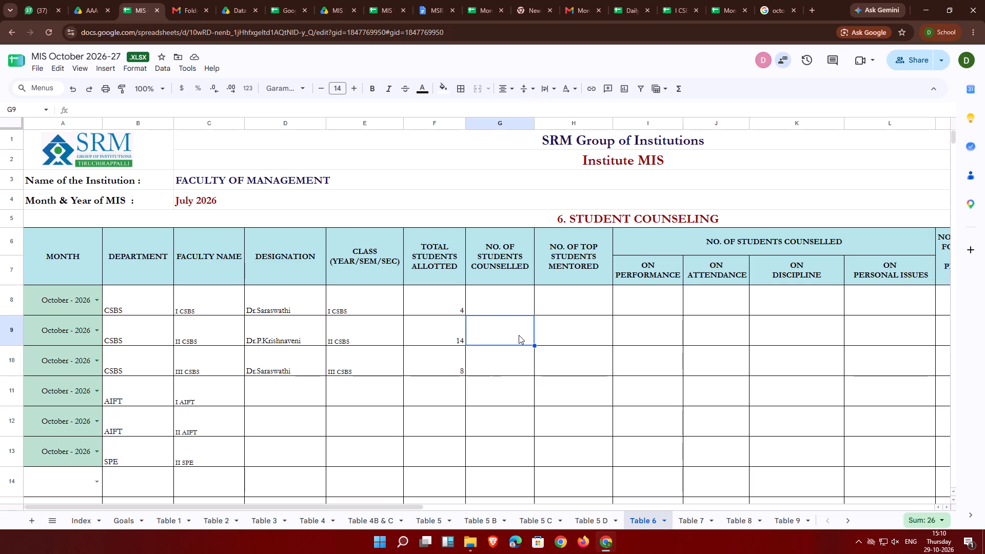
{"action": "key", "text": "1"}
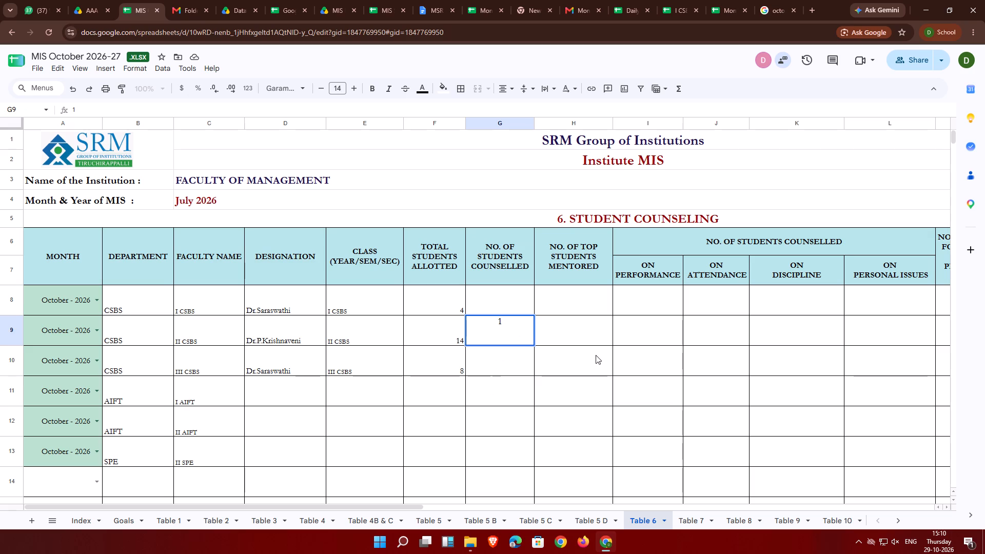
{"action": "left_click", "coordinate": [596, 355]}
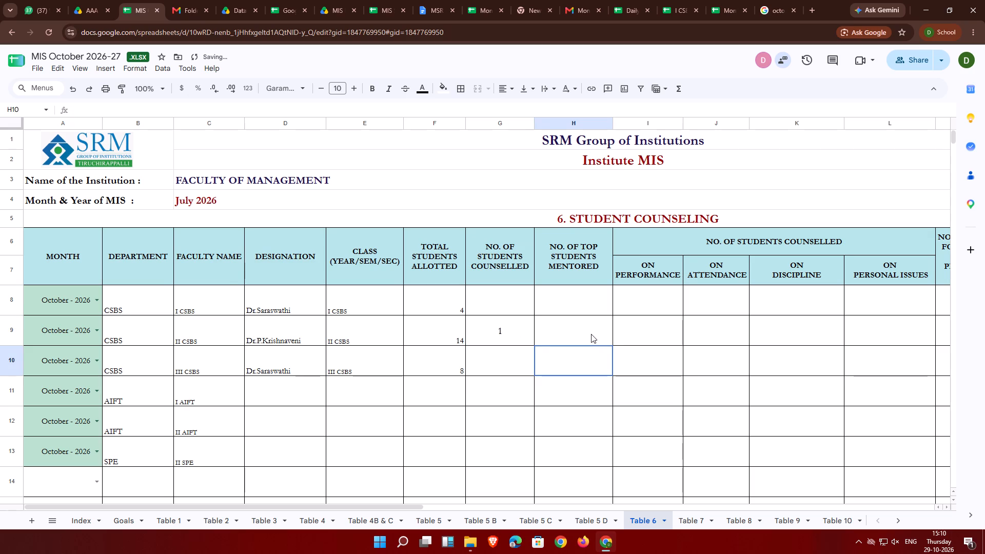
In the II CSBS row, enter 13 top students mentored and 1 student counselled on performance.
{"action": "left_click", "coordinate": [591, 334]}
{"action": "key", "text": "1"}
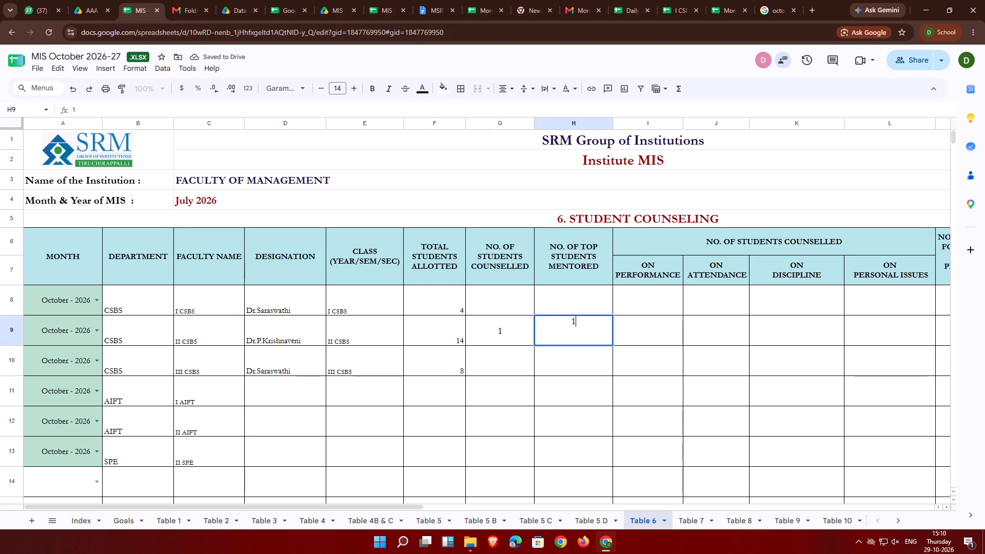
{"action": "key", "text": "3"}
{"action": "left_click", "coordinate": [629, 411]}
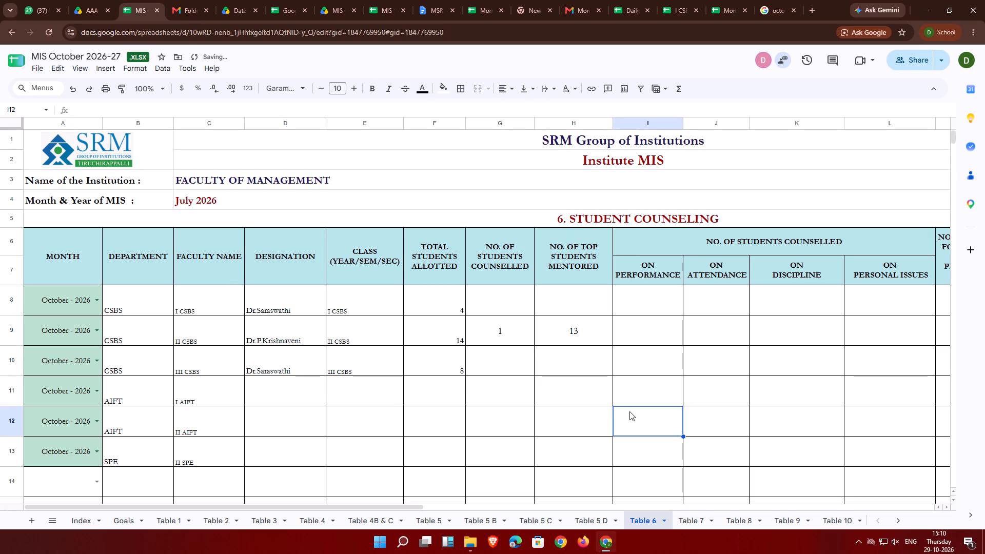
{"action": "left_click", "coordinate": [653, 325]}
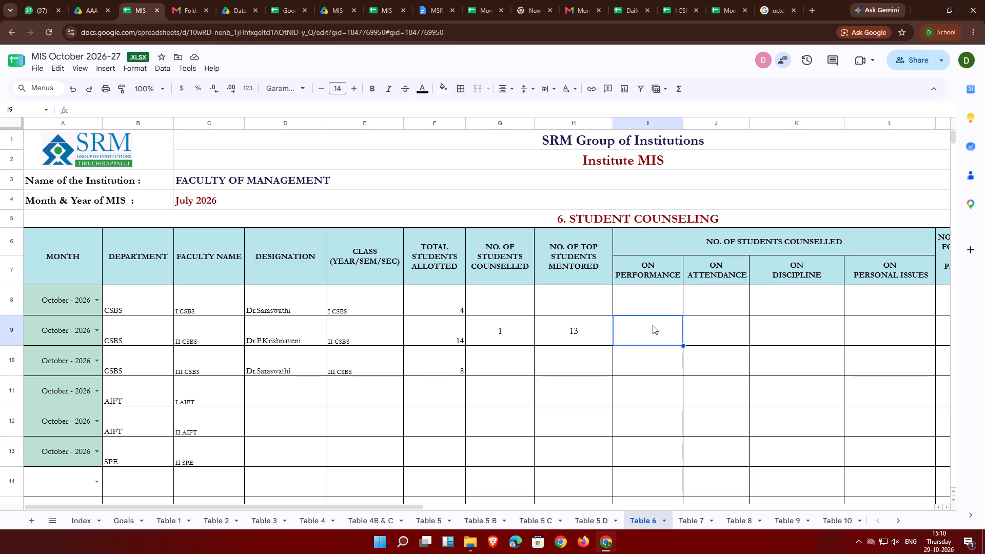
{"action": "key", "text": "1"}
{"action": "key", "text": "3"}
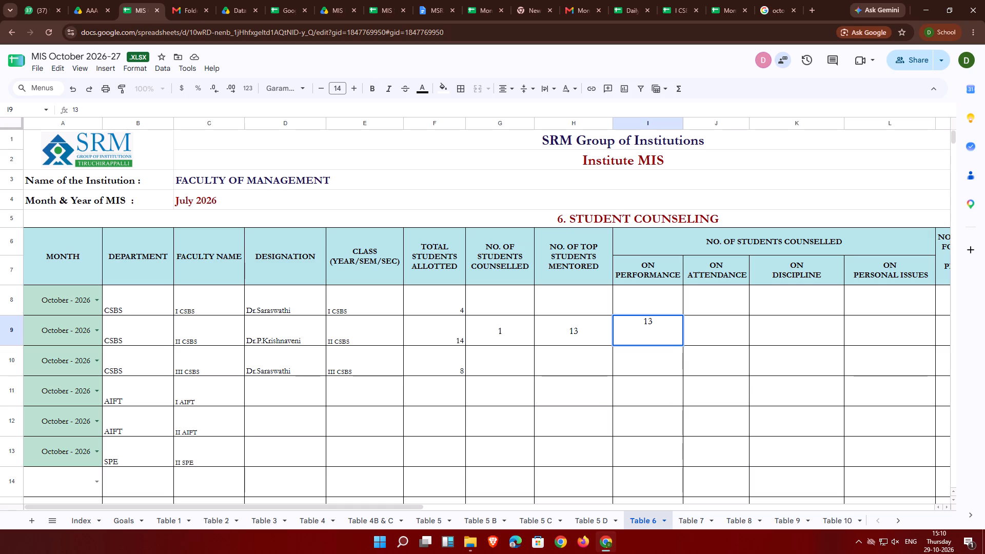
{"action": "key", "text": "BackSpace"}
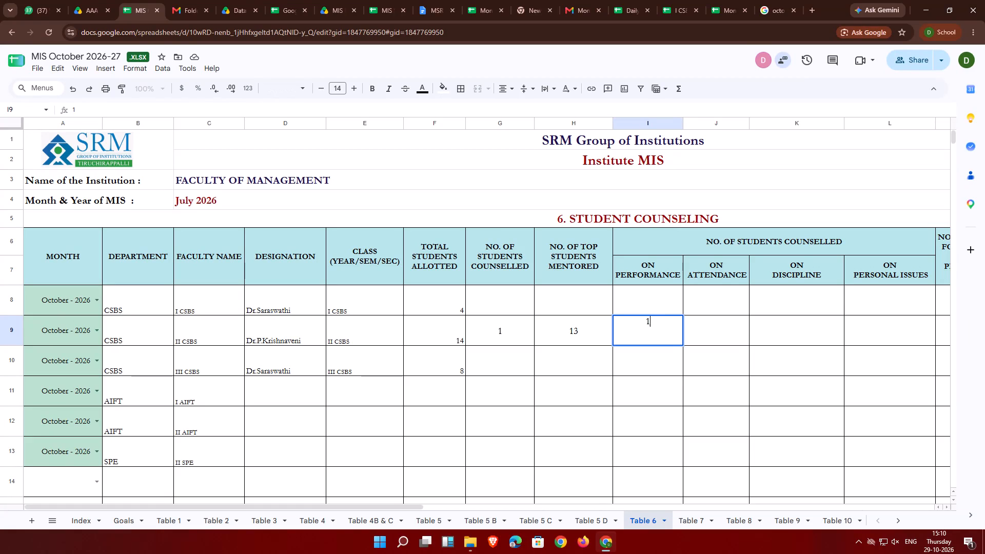
Set both the top students mentored and the students counselled on performance to 14 in the II CSBS row.
{"action": "left_click", "coordinate": [586, 331]}
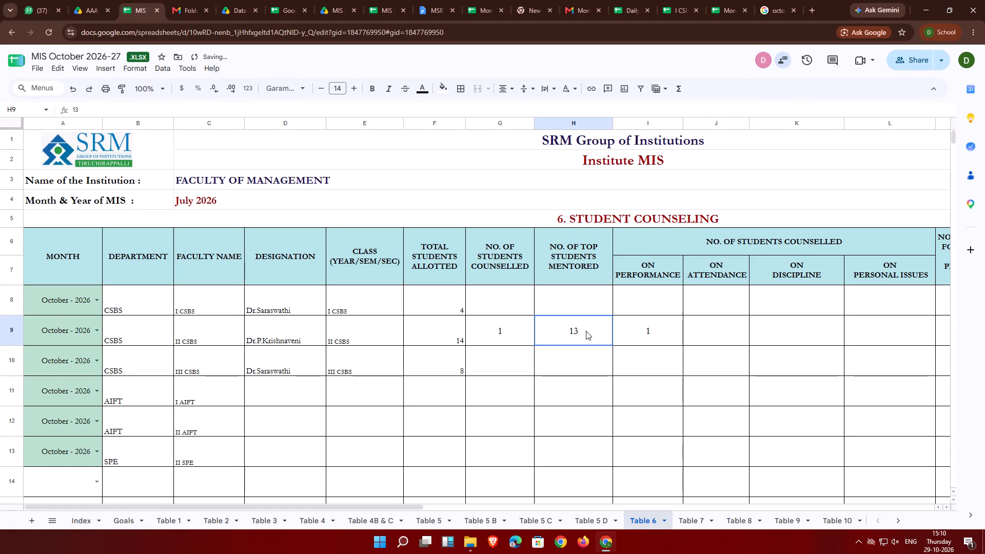
{"action": "double_click", "coordinate": [582, 333]}
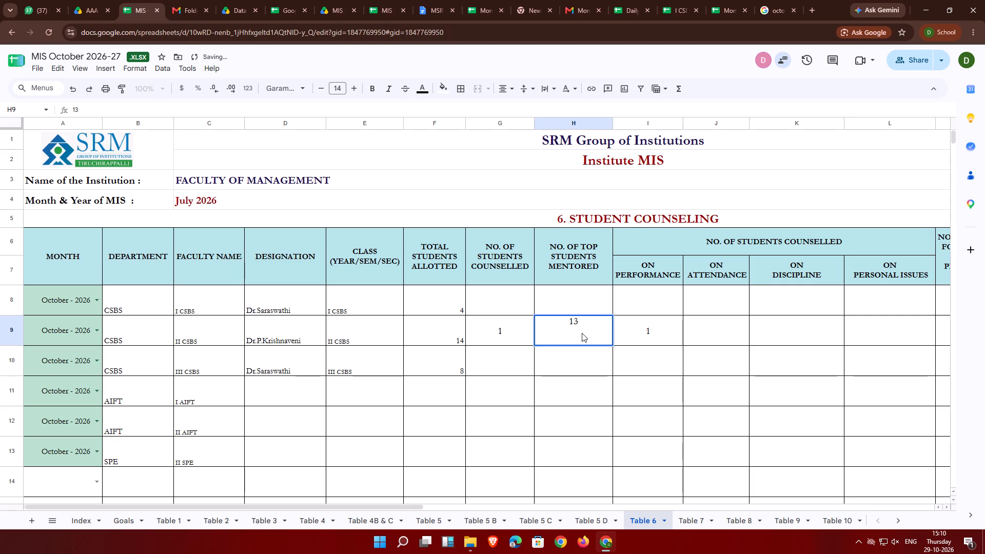
{"action": "key", "text": "BackSpace"}
{"action": "key", "text": "4"}
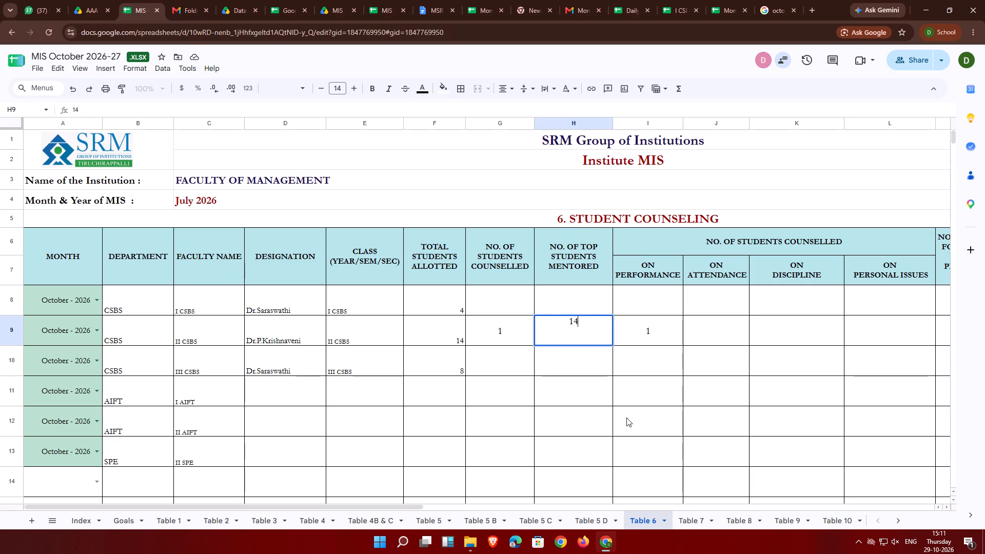
{"action": "left_click", "coordinate": [626, 418]}
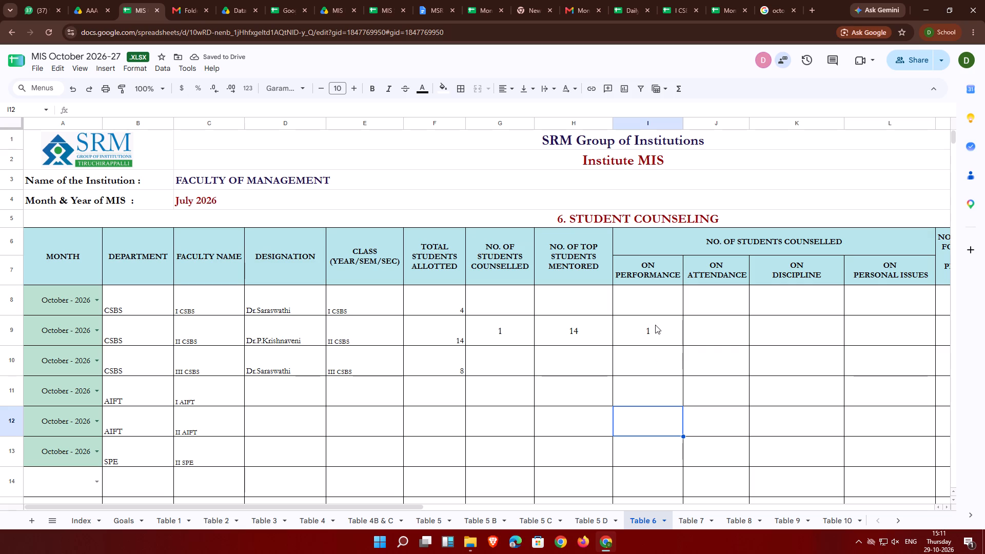
{"action": "left_click", "coordinate": [655, 325]}
{"action": "left_click", "coordinate": [654, 330]}
{"action": "type", "text": "14"}
{"action": "key", "text": "space"}
{"action": "left_click", "coordinate": [655, 391]}
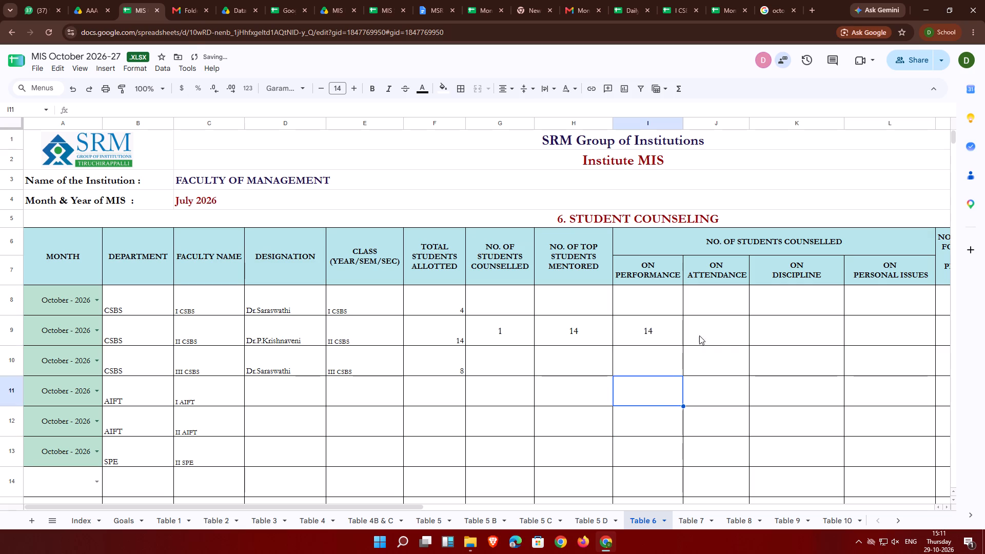
In the II CSBS row, enter 1 student counselled on attendance and a dash for both discipline and personal issues.
{"action": "left_click", "coordinate": [713, 327]}
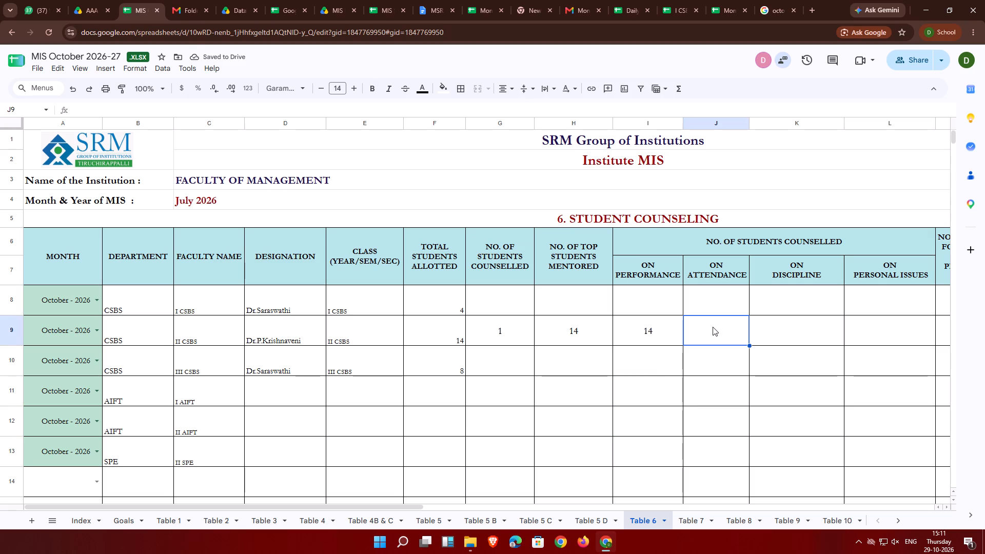
{"action": "key", "text": "1"}
{"action": "left_click", "coordinate": [798, 331]}
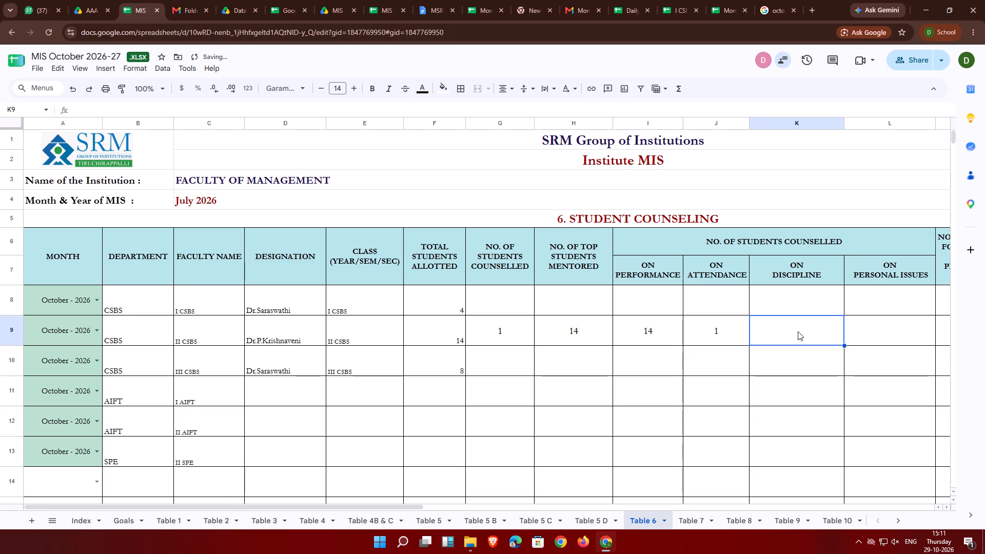
{"action": "key", "text": "minus"}
{"action": "left_click", "coordinate": [794, 432]}
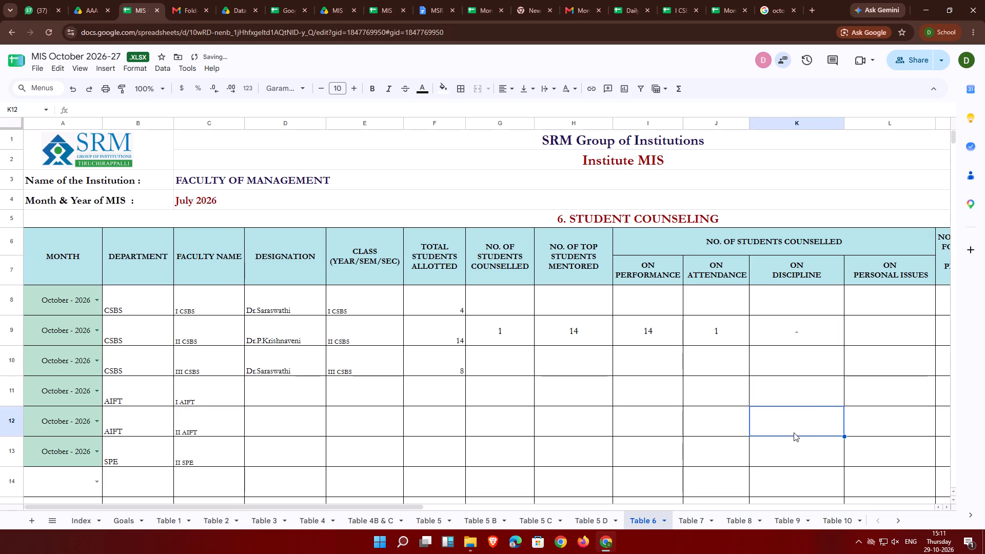
{"action": "left_click", "coordinate": [895, 326]}
{"action": "key", "text": "minus"}
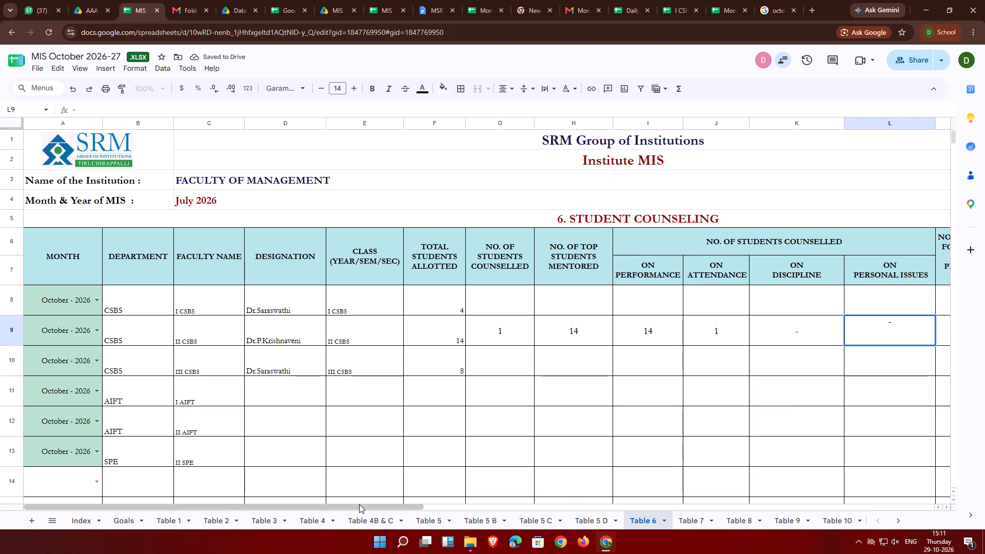
In the II CSBS row, enter a dash for students forwarded to the counselor and parents visited, and 5 for parents contacted.
{"action": "left_click_drag", "start_coordinate": [359, 504], "coordinate": [456, 508]}
{"action": "left_click", "coordinate": [672, 440]}
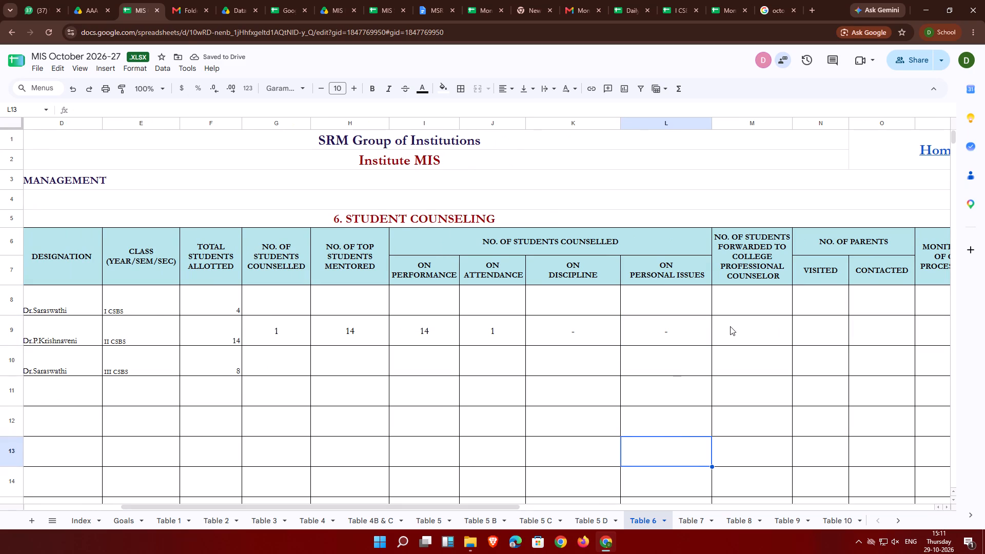
{"action": "left_click", "coordinate": [730, 326]}
{"action": "key", "text": "minus"}
{"action": "left_click", "coordinate": [781, 425]}
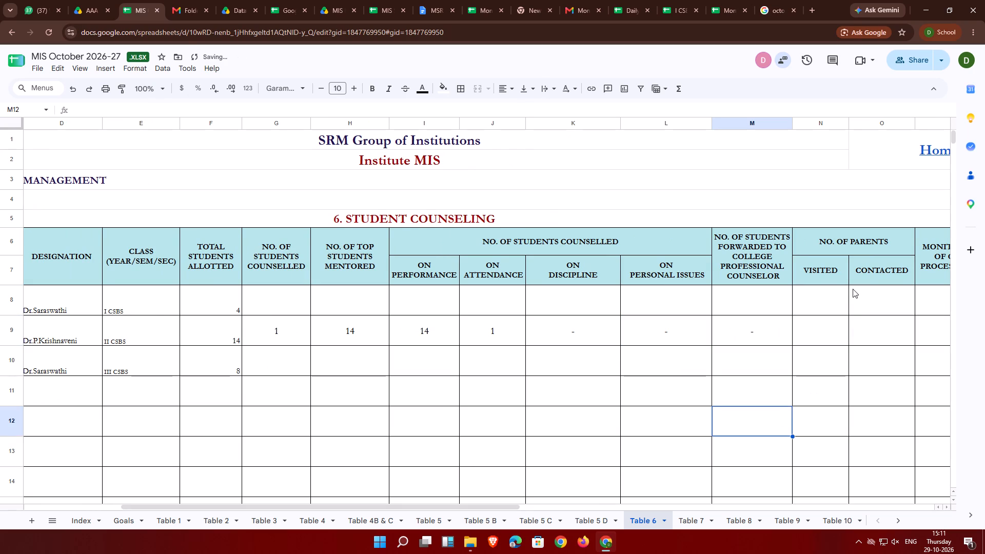
{"action": "left_click", "coordinate": [816, 335]}
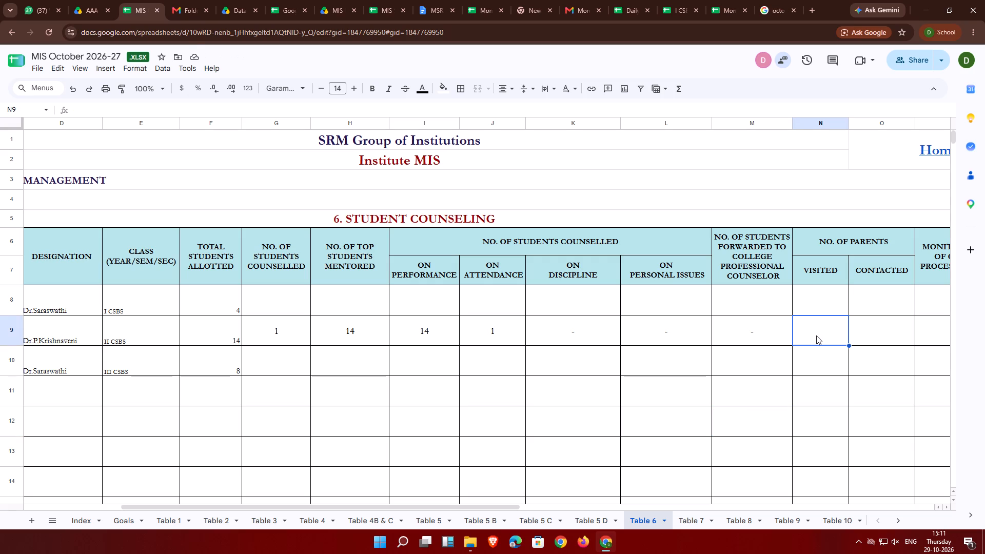
{"action": "key", "text": "minus"}
{"action": "left_click", "coordinate": [876, 332]}
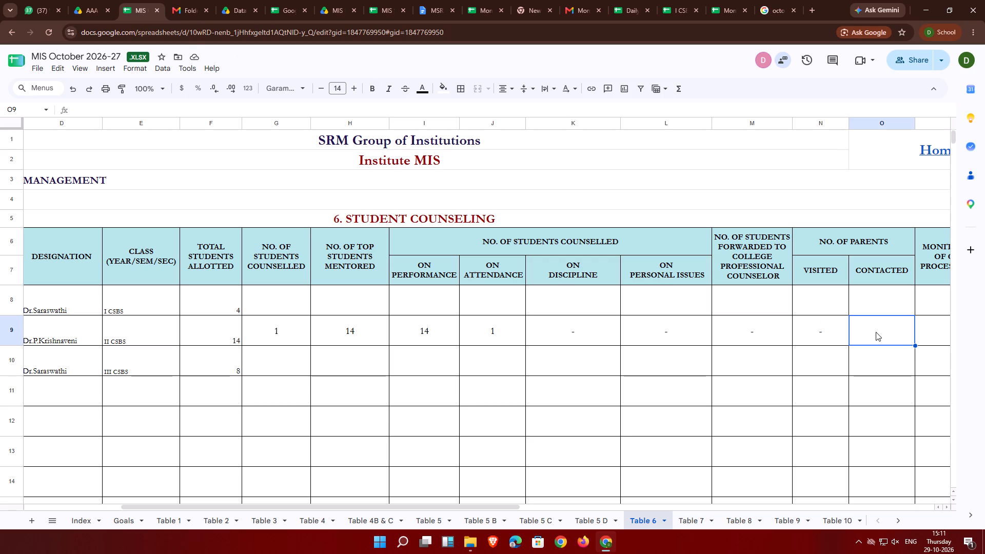
{"action": "key", "text": "5"}
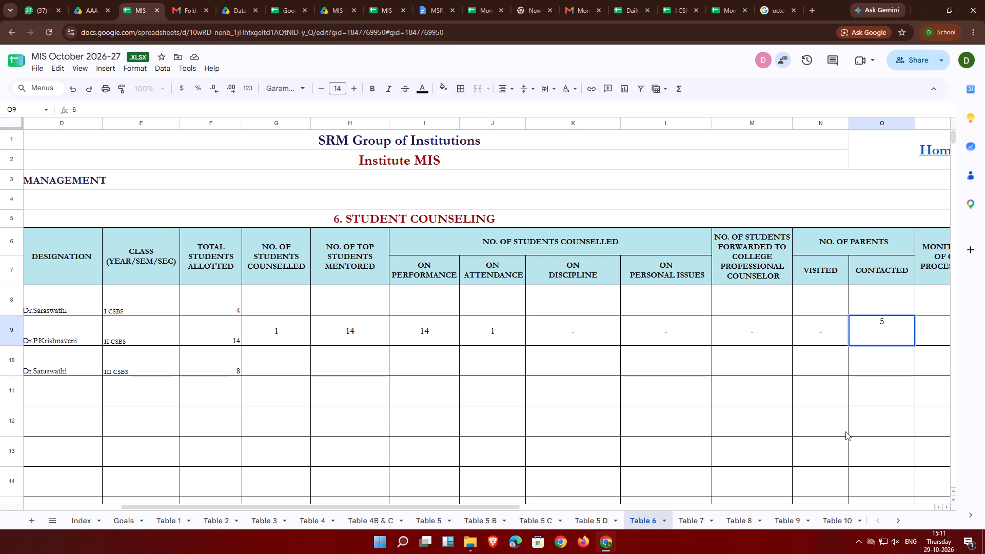
{"action": "left_click", "coordinate": [813, 442]}
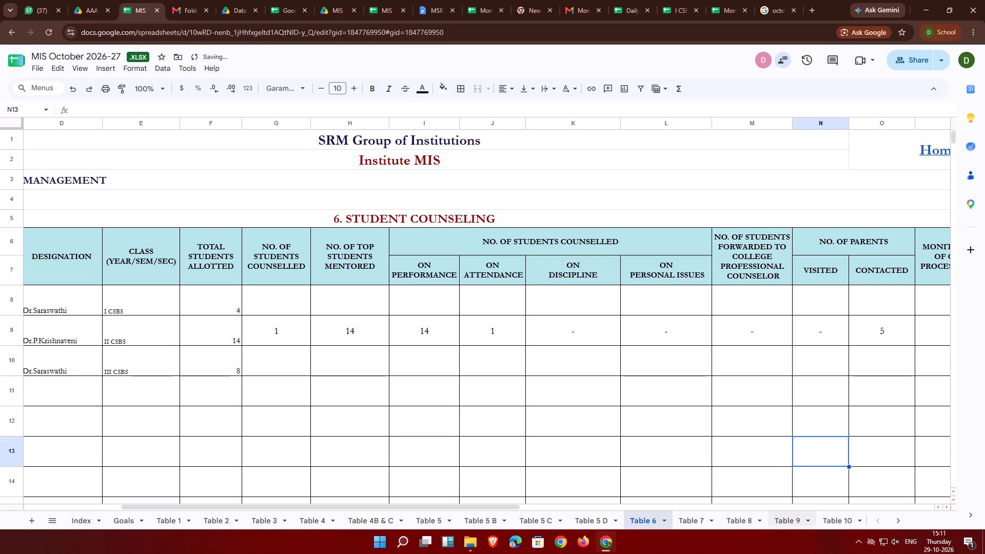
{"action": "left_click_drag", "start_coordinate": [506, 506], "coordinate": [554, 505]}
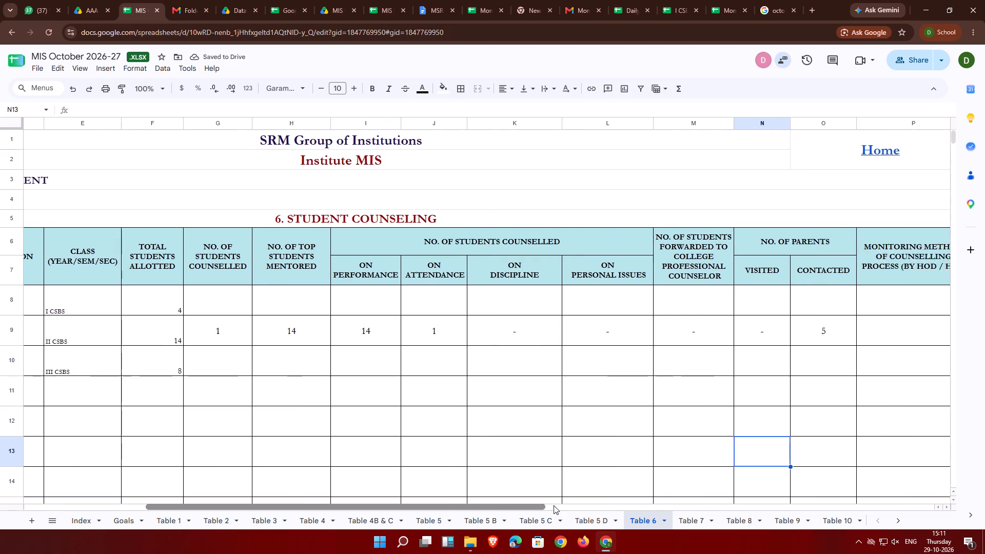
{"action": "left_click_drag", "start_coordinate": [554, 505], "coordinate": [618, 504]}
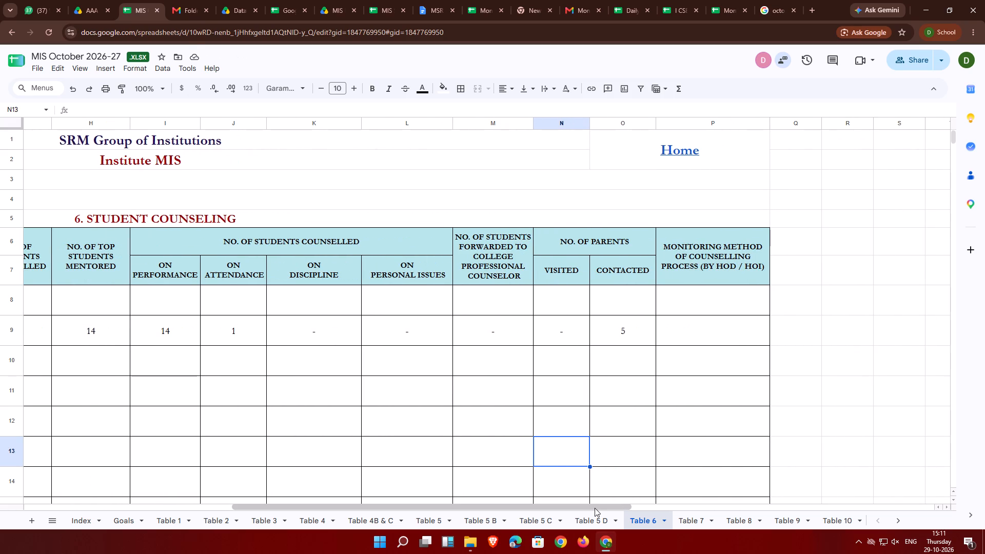
Set the Month & Year of MIS in the Table 6 header to October 2026.
{"action": "left_click_drag", "start_coordinate": [578, 509], "coordinate": [3, 453]}
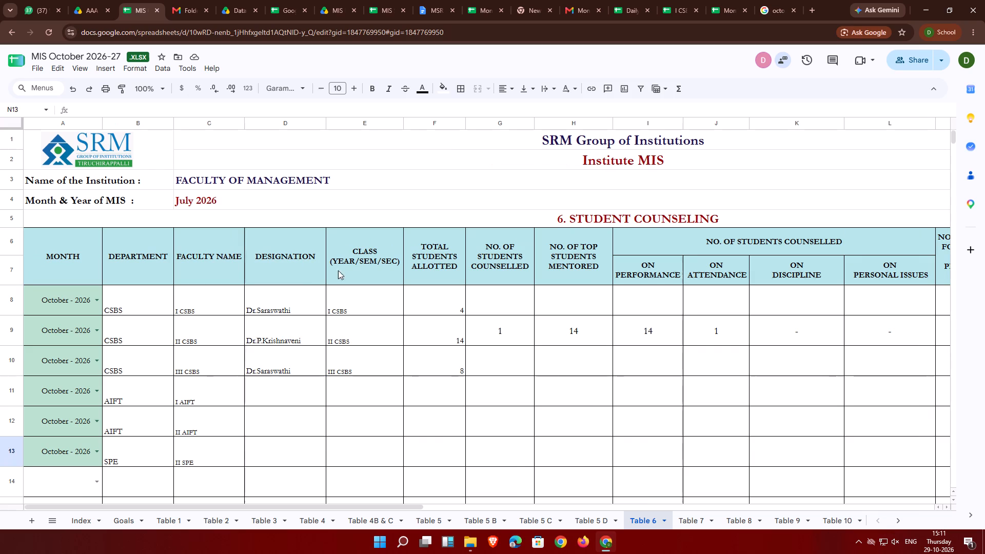
{"action": "left_click", "coordinate": [199, 201]}
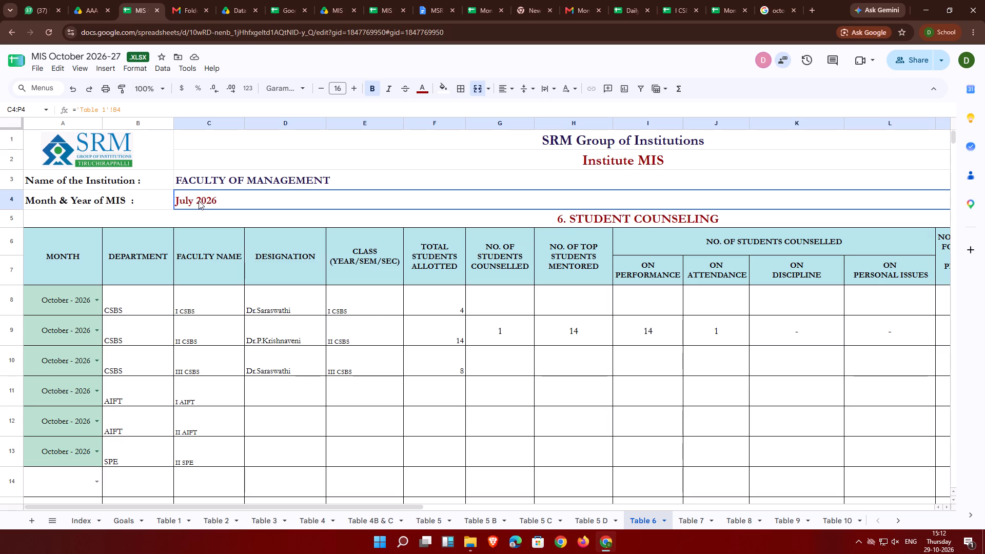
{"action": "type", "text": "October"}
{"action": "key", "text": "space"}
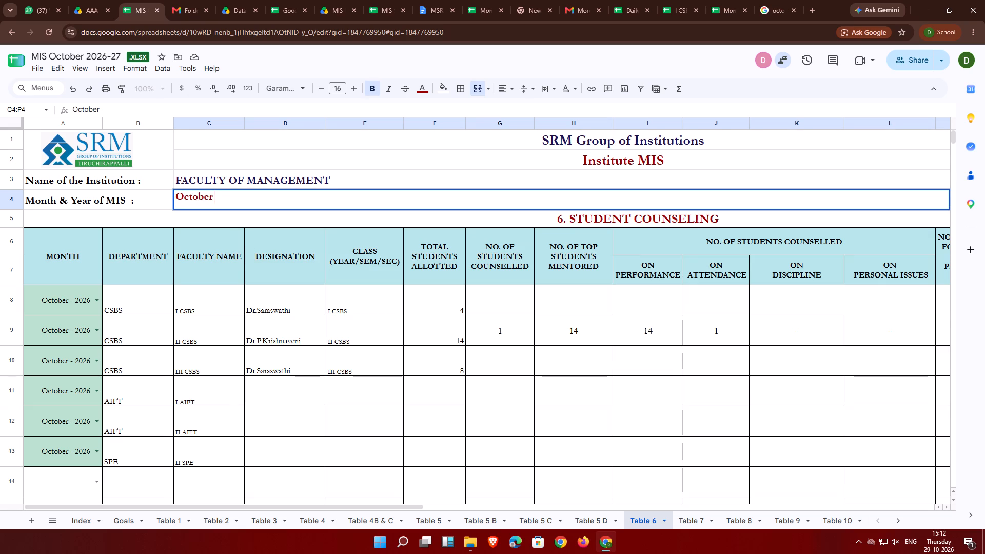
{"action": "type", "text": "202"}
{"action": "key", "text": "6"}
{"action": "left_click", "coordinate": [790, 448]}
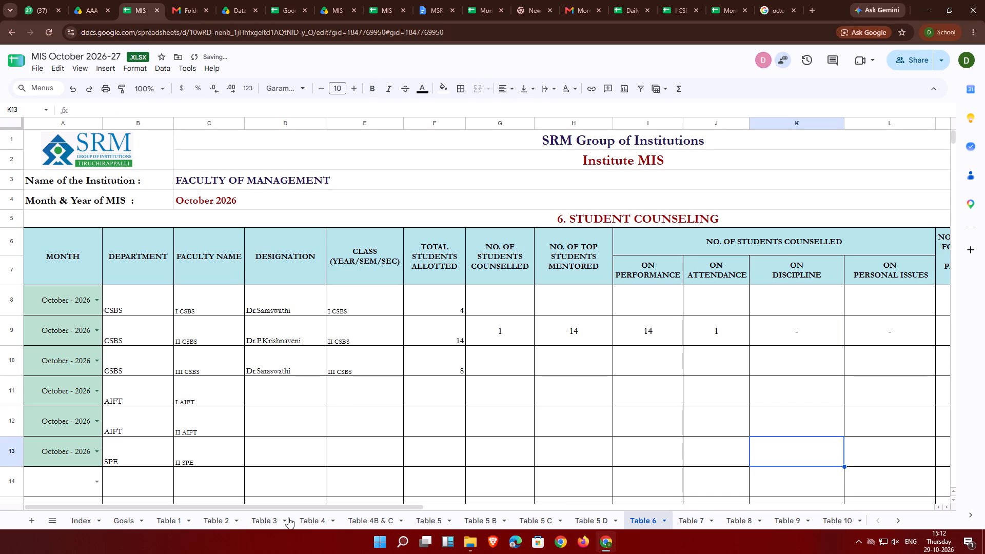
Look through the Index sheet's list of report types, from Goals to Annexure, checking the Support to Slow Learners entry's linked table.
{"action": "left_click", "coordinate": [78, 520]}
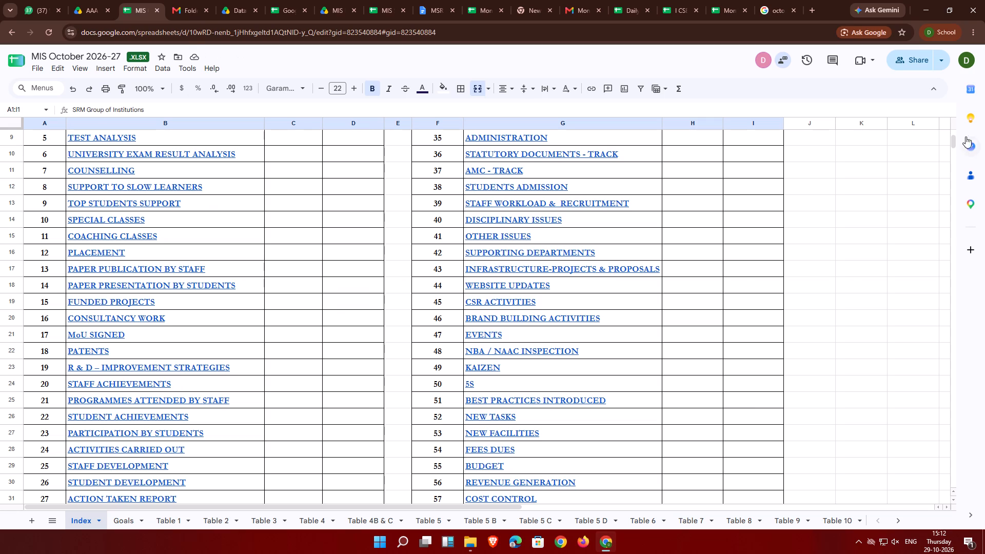
{"action": "left_click_drag", "start_coordinate": [952, 140], "coordinate": [952, 130]}
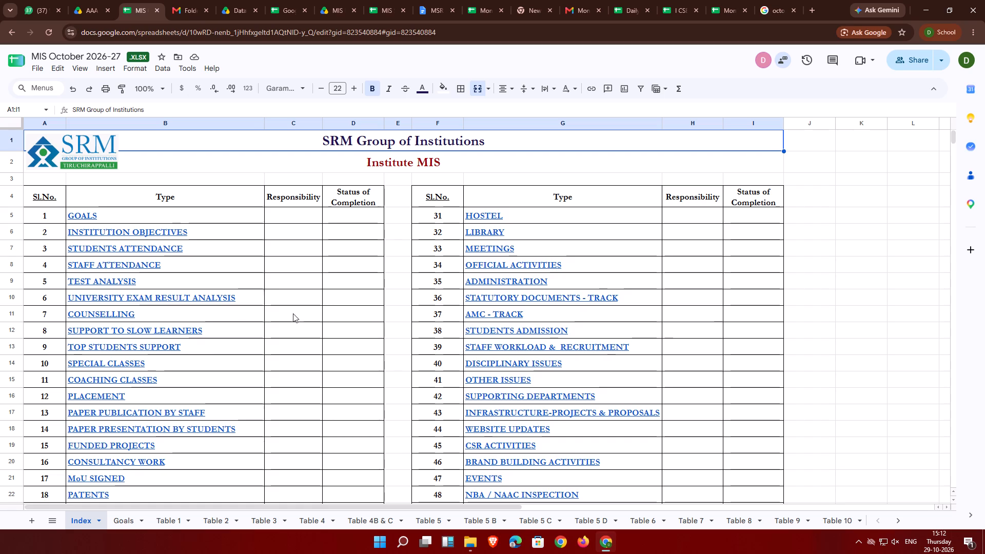
{"action": "left_click", "coordinate": [136, 328]}
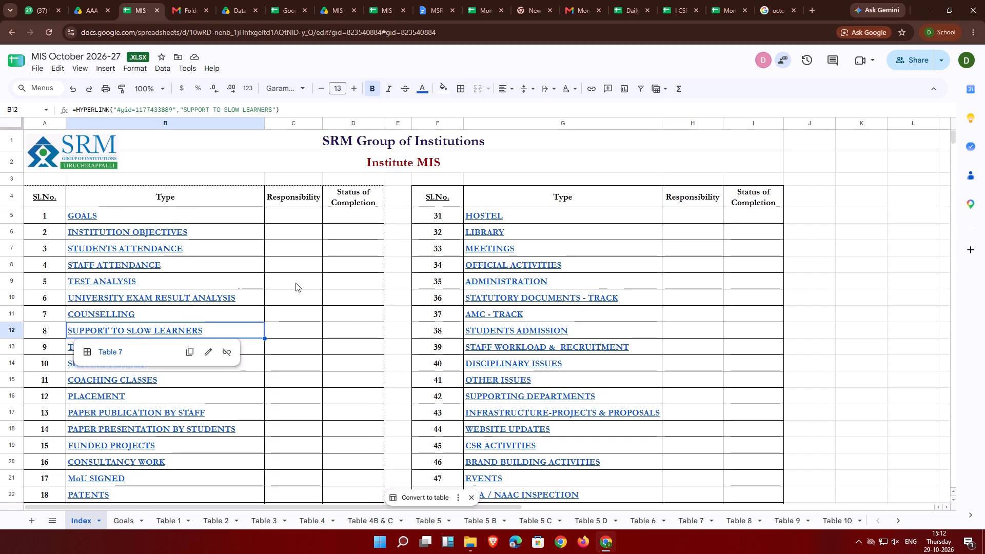
{"action": "left_click", "coordinate": [871, 399]}
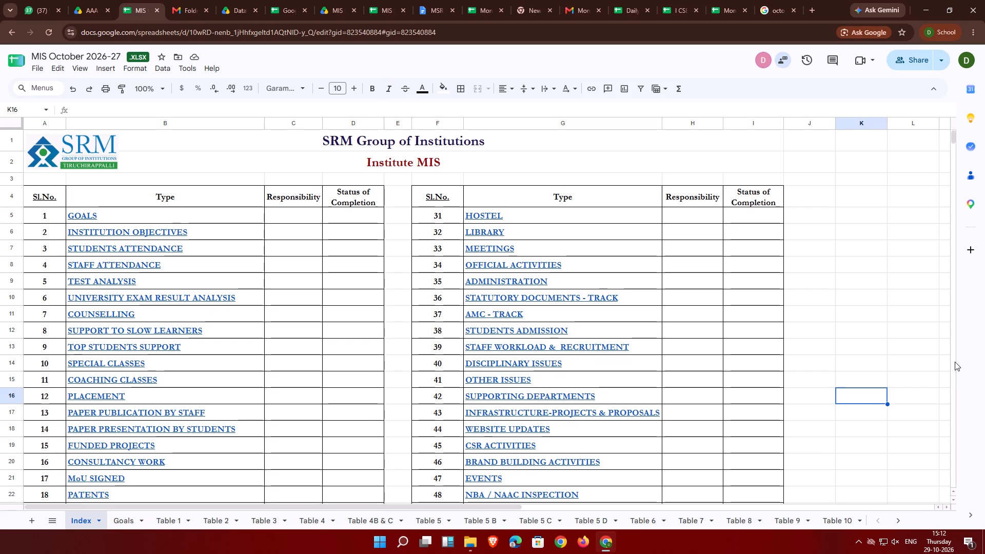
{"action": "double_click", "coordinate": [951, 498]}
{"action": "left_click", "coordinate": [951, 498]}
{"action": "left_click", "coordinate": [951, 498]}
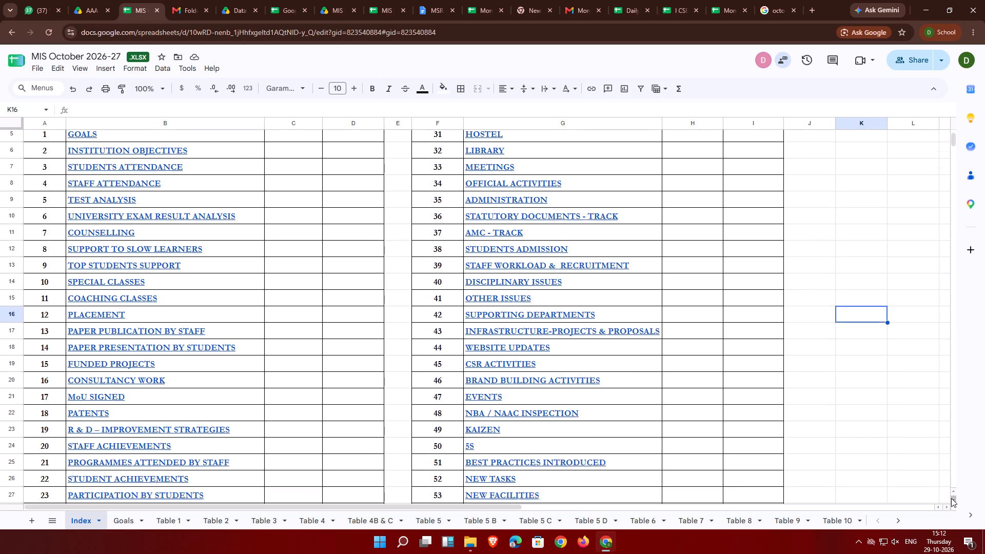
{"action": "left_click", "coordinate": [951, 498]}
{"action": "left_click", "coordinate": [951, 498]}
{"action": "left_click", "coordinate": [951, 498]}
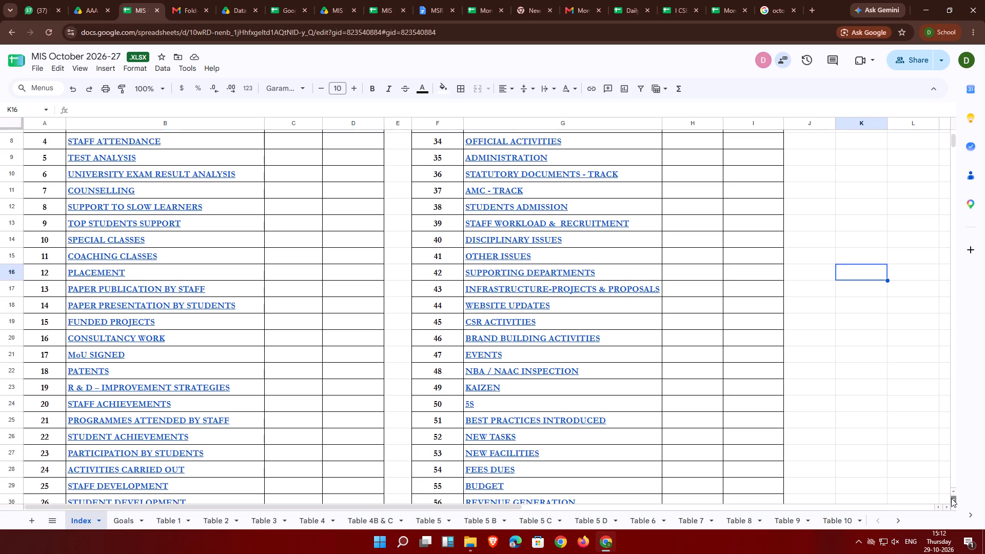
{"action": "left_click", "coordinate": [951, 498]}
{"action": "left_click", "coordinate": [951, 498]}
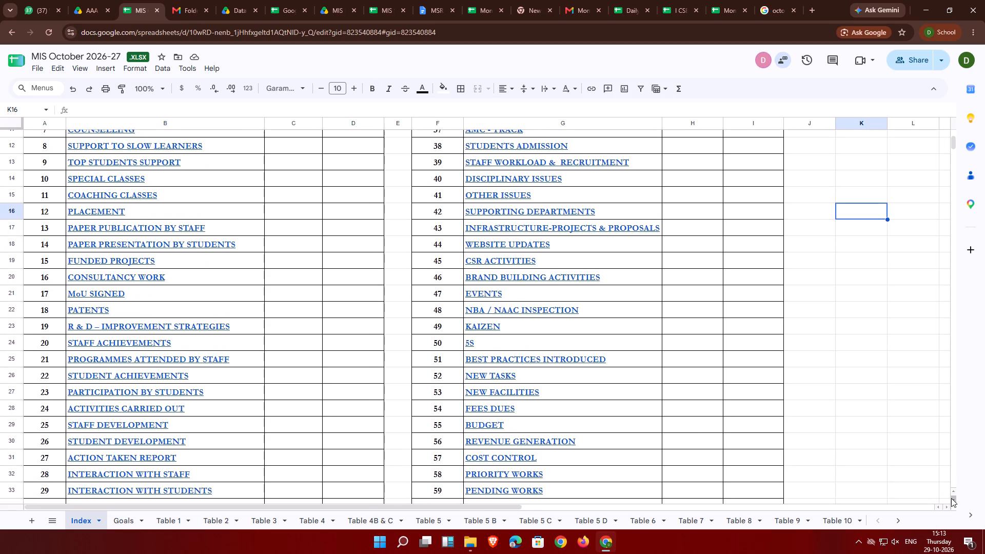
{"action": "double_click", "coordinate": [951, 498]}
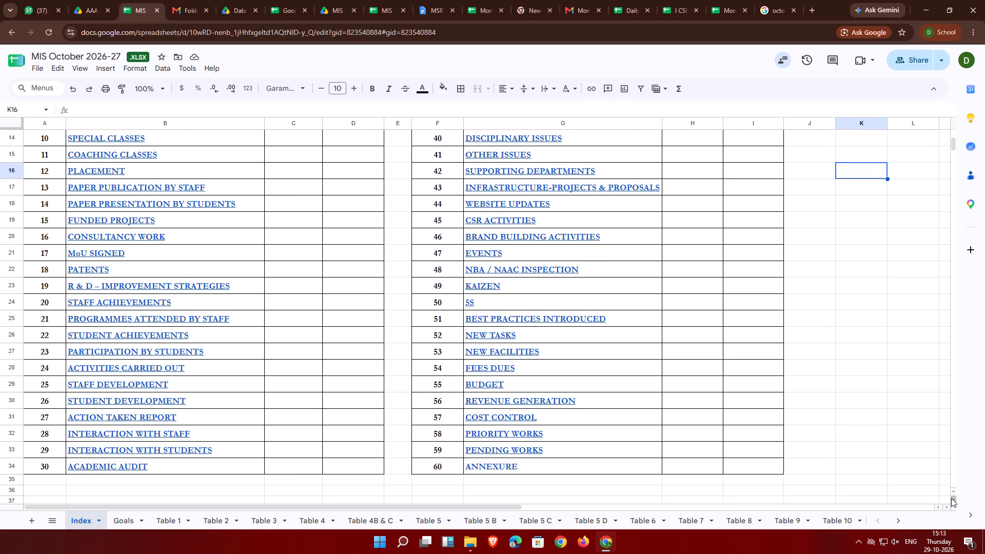
{"action": "left_click", "coordinate": [951, 498]}
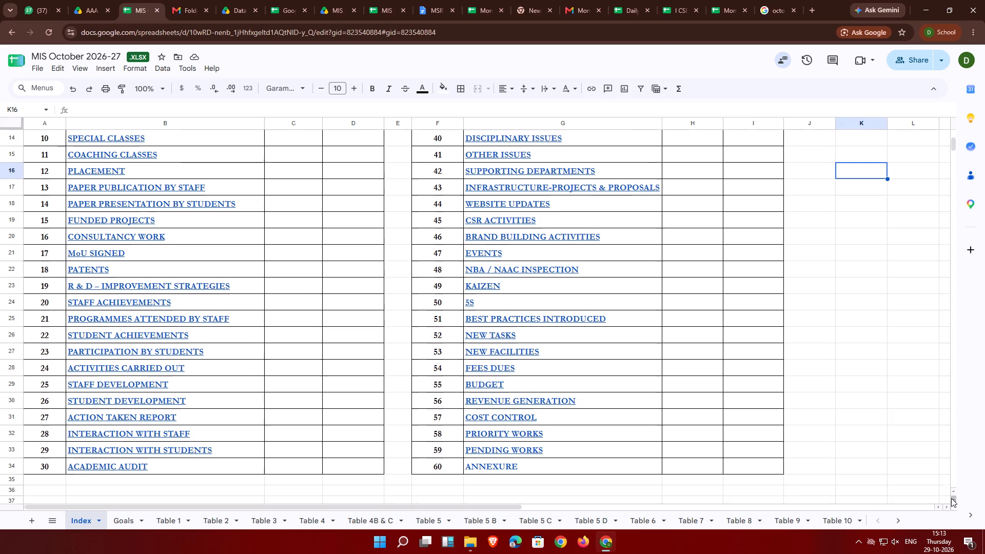
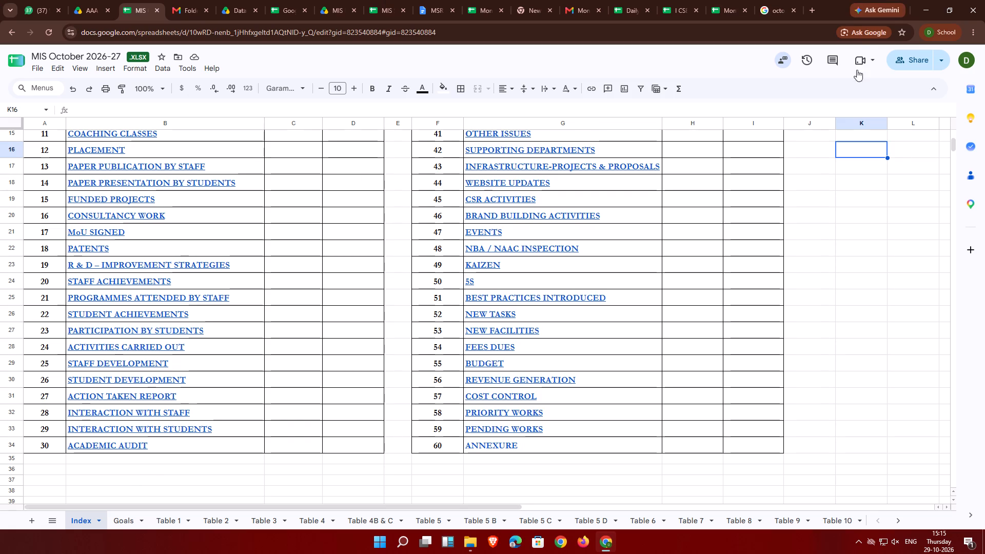
Review the Index sheet's full list of report types, including the table linked to the Students Admission entry.
{"action": "left_click_drag", "start_coordinate": [954, 151], "coordinate": [960, 132]}
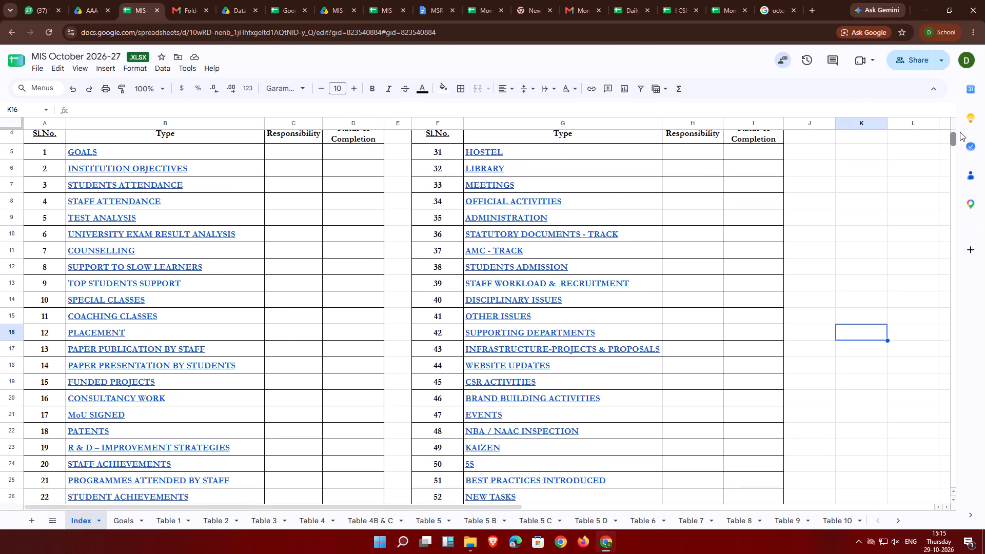
{"action": "left_click_drag", "start_coordinate": [960, 132], "coordinate": [960, 131]}
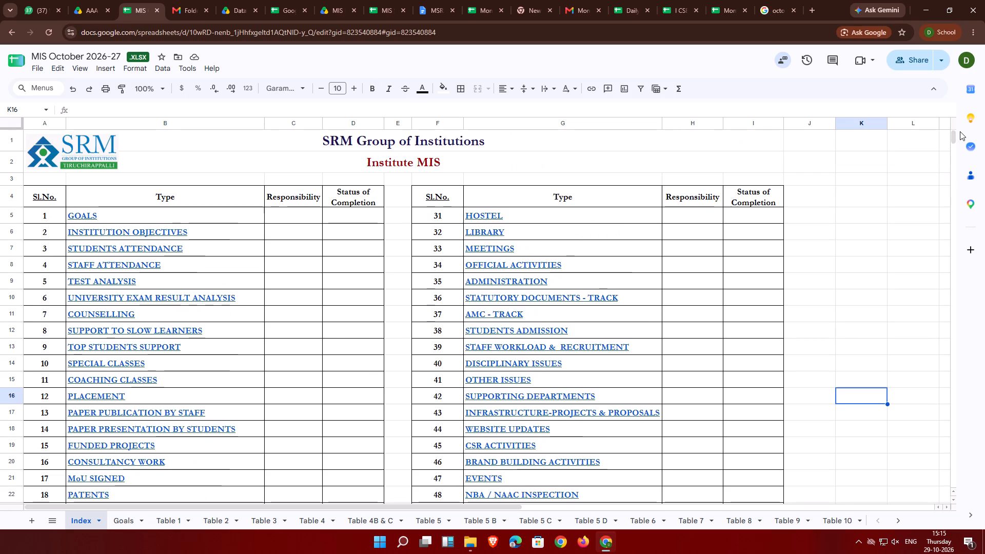
{"action": "double_click", "coordinate": [515, 328]}
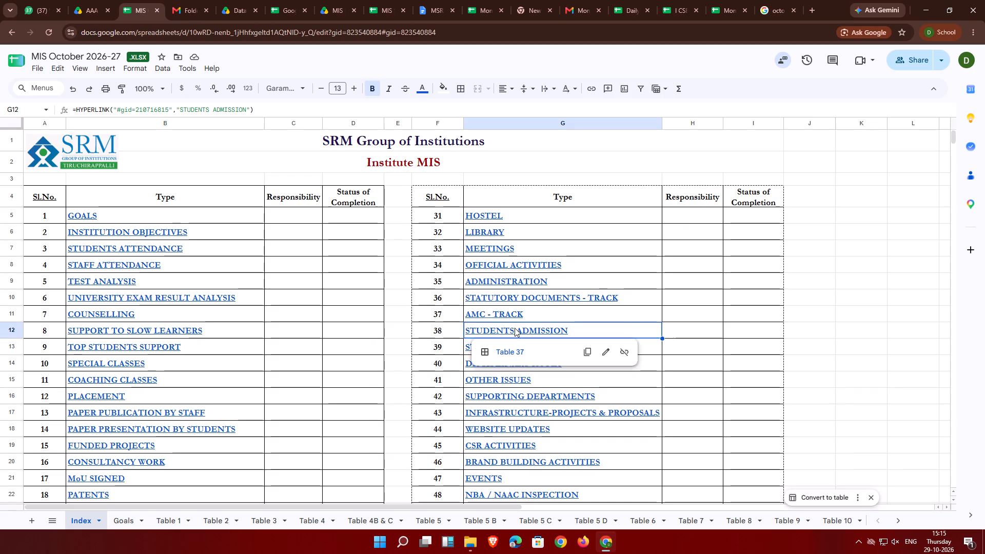
{"action": "left_click", "coordinate": [786, 344]}
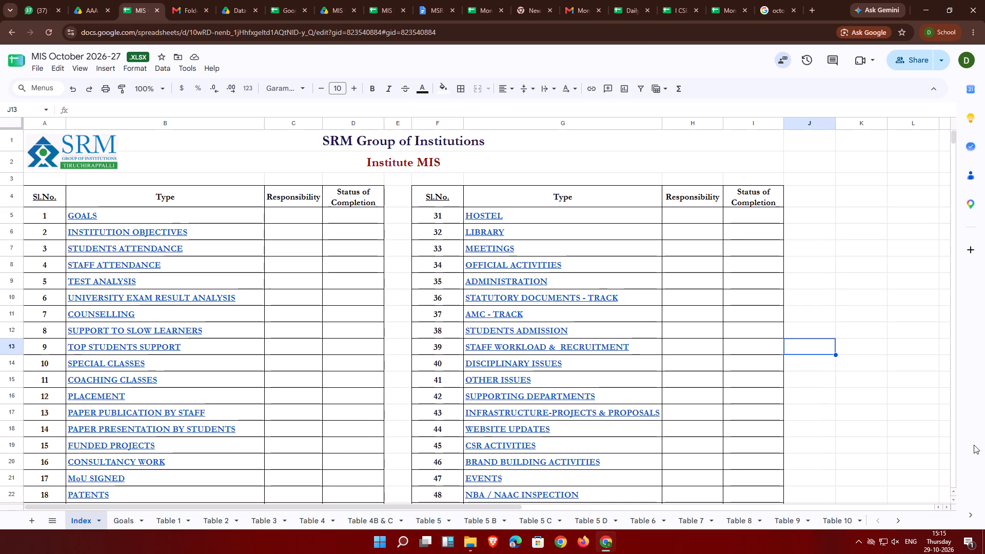
{"action": "left_click", "coordinate": [954, 502]}
{"action": "left_click", "coordinate": [954, 502]}
{"action": "left_click", "coordinate": [954, 502]}
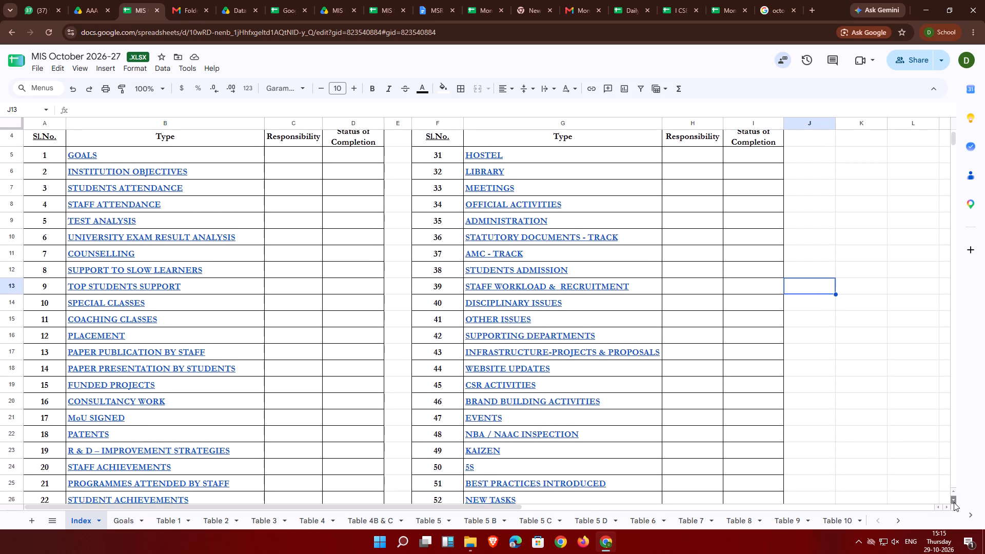
{"action": "left_click", "coordinate": [954, 502]}
{"action": "left_click", "coordinate": [954, 502]}
{"action": "left_click", "coordinate": [954, 502]}
{"action": "left_click", "coordinate": [954, 502]}
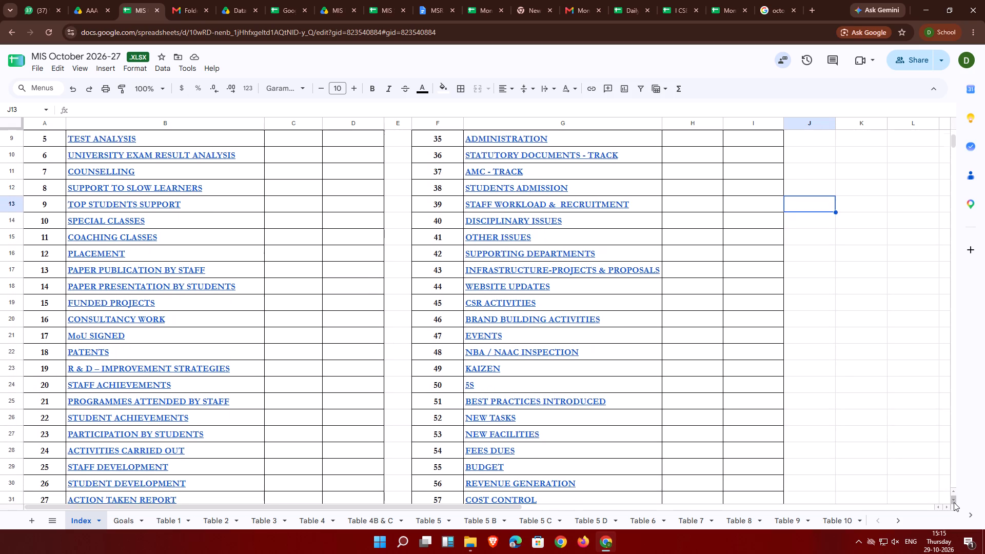
{"action": "left_click", "coordinate": [954, 502]}
{"action": "left_click", "coordinate": [954, 502]}
{"action": "left_click", "coordinate": [954, 502]}
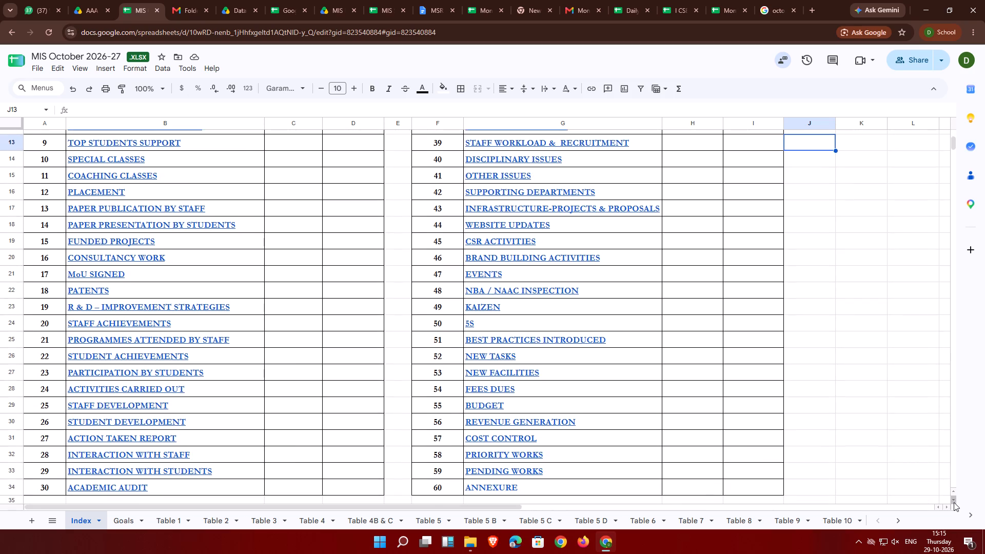
{"action": "left_click", "coordinate": [954, 502]}
{"action": "left_click", "coordinate": [954, 502]}
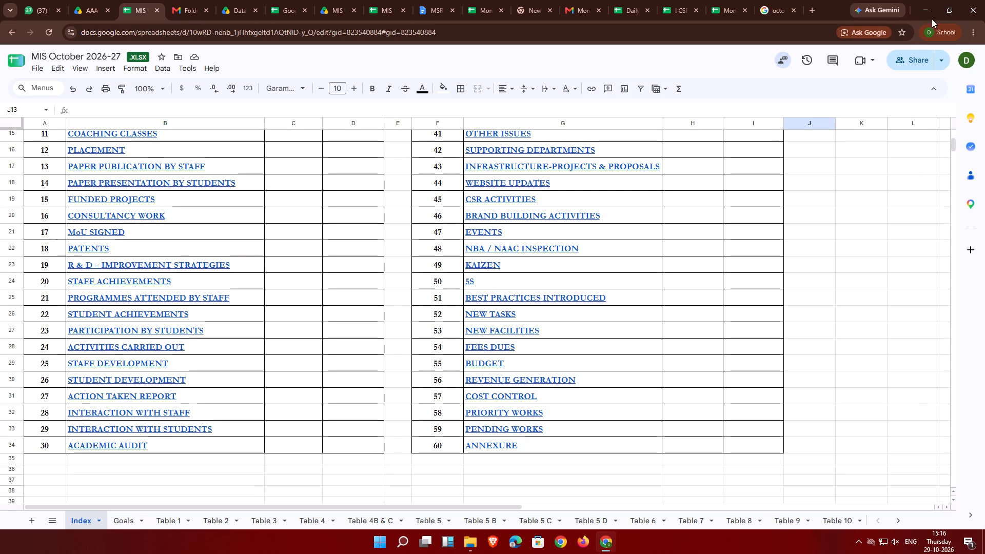
{"action": "left_click_drag", "start_coordinate": [954, 146], "coordinate": [954, 133]}
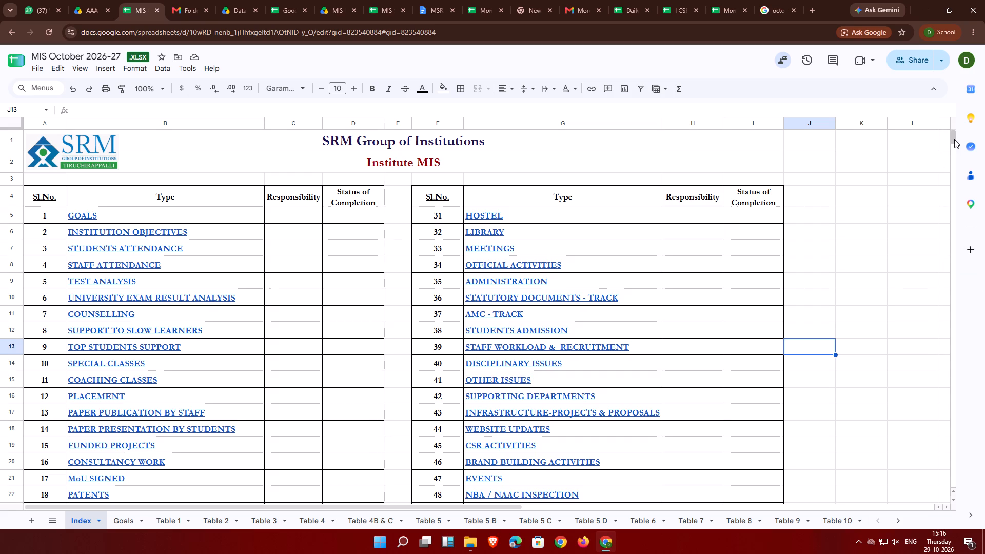
Review the Table 30 Hostel Visits sheet and the Table 29 Academic Audit sheet down to its Academic Audit Details section.
{"action": "triple_click", "coordinate": [899, 523]}
{"action": "left_click", "coordinate": [899, 523]}
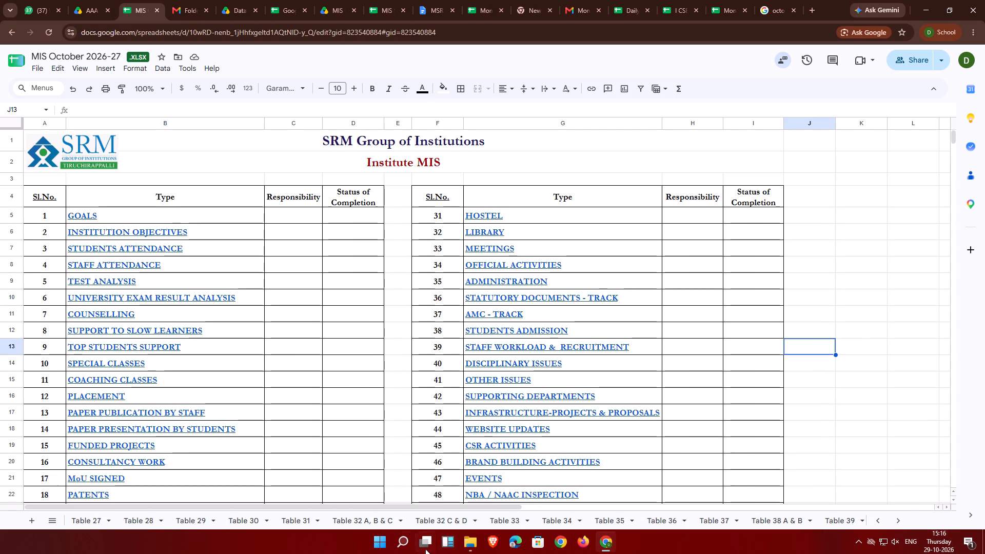
{"action": "left_click", "coordinate": [240, 523]}
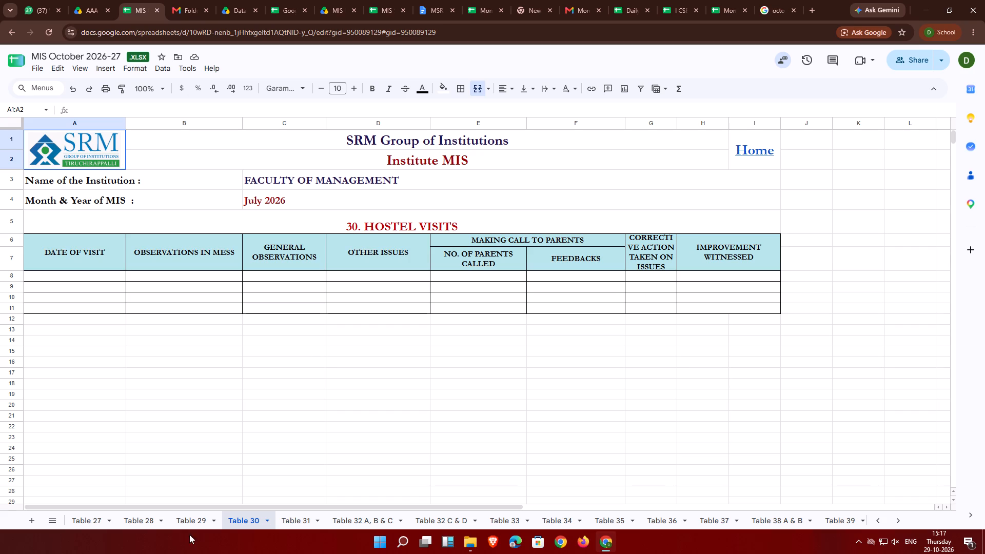
{"action": "left_click", "coordinate": [205, 524]}
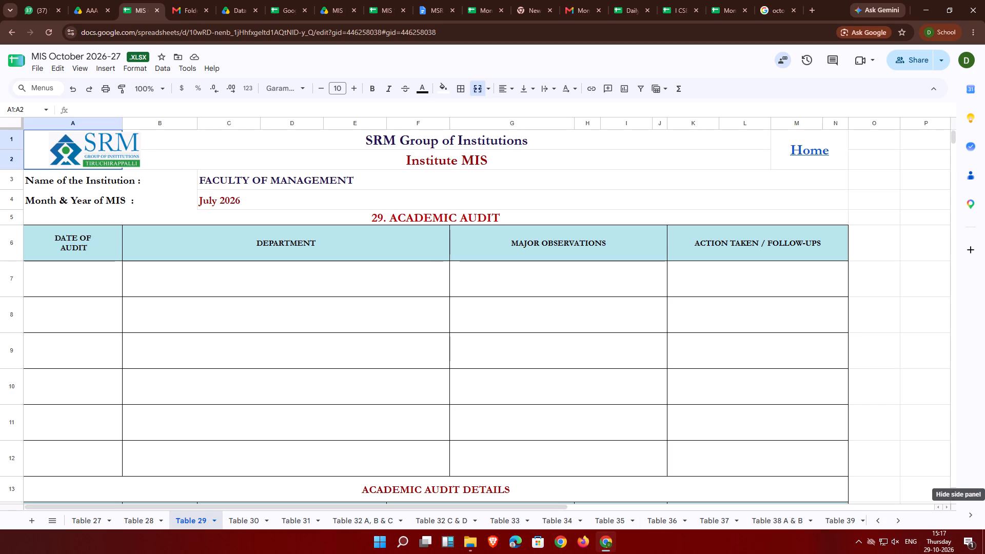
{"action": "left_click", "coordinate": [944, 456]}
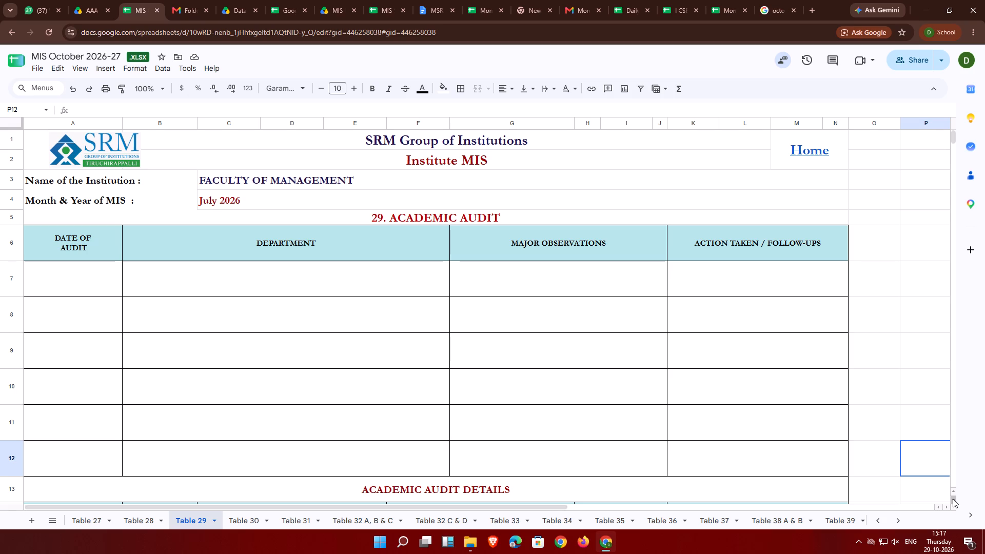
{"action": "left_click", "coordinate": [953, 499]}
{"action": "left_click", "coordinate": [953, 499]}
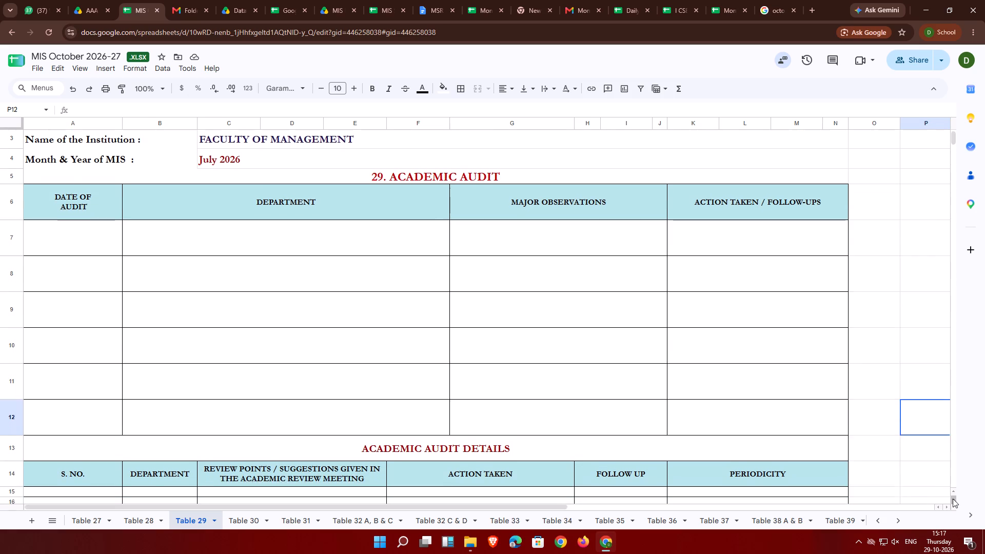
{"action": "left_click", "coordinate": [953, 499]}
{"action": "left_click", "coordinate": [953, 499]}
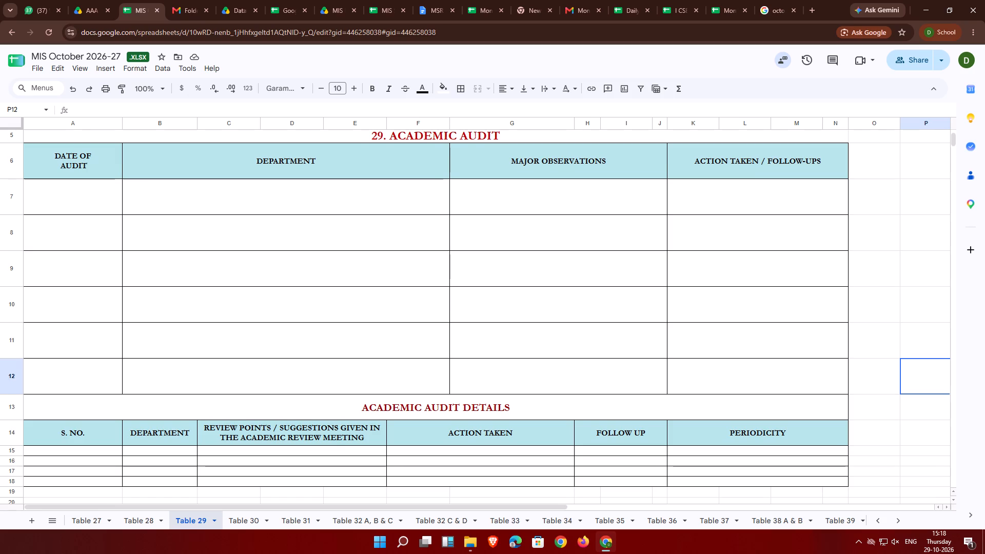
Examine the Staff Workload and Recruitment (38 A & B), Students Admission (37), Budget Utilization (54) and Fees Dues (53) tables.
{"action": "left_click", "coordinate": [764, 521]}
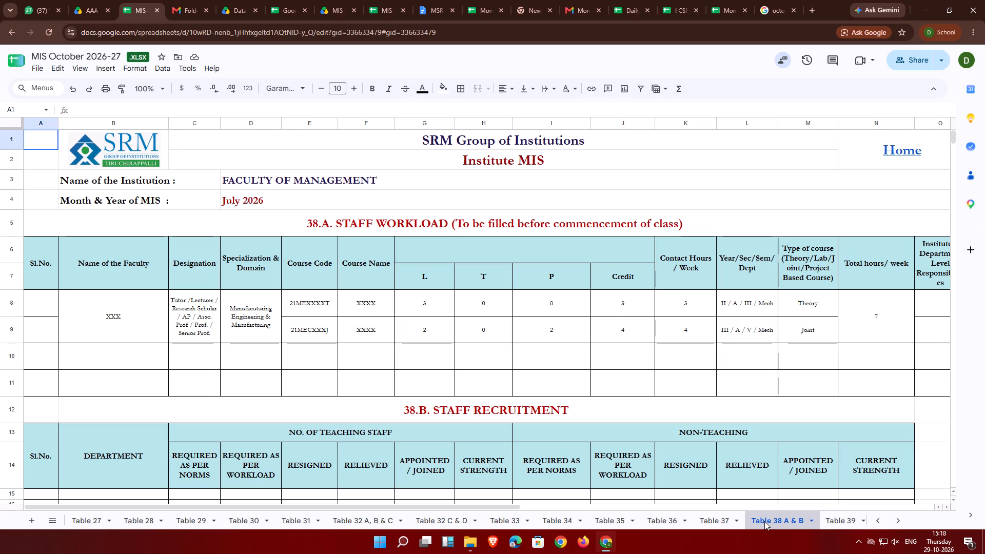
{"action": "left_click", "coordinate": [707, 516]}
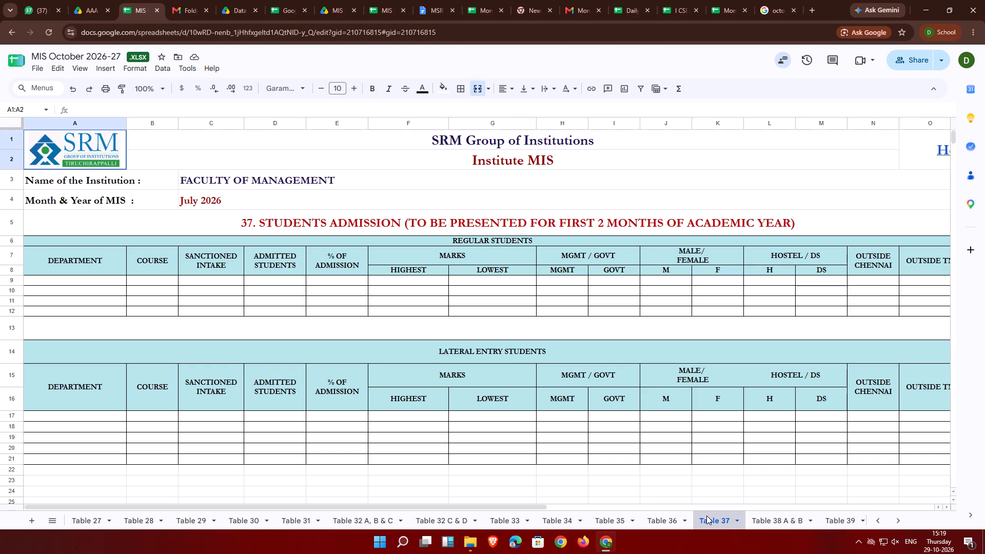
{"action": "left_click", "coordinate": [781, 525]}
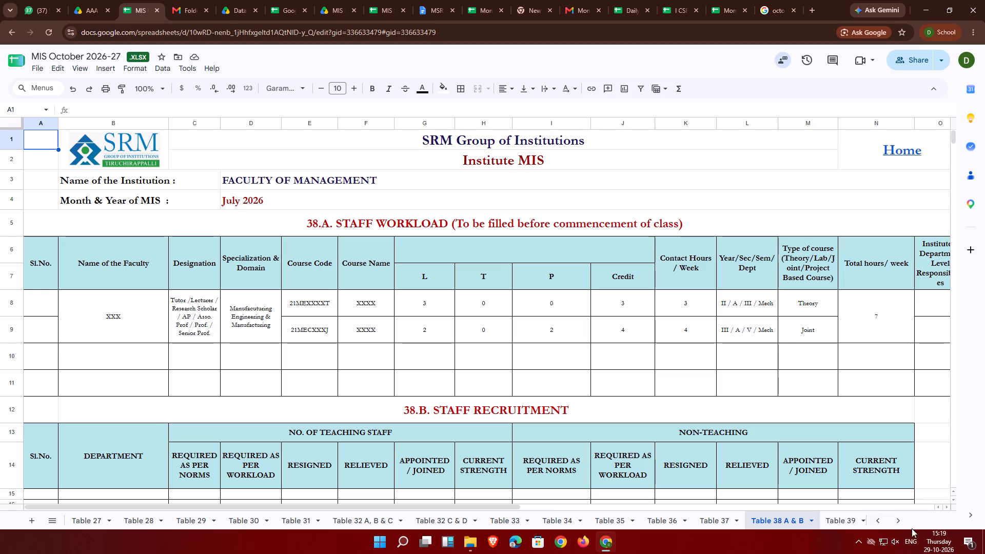
{"action": "triple_click", "coordinate": [898, 519]}
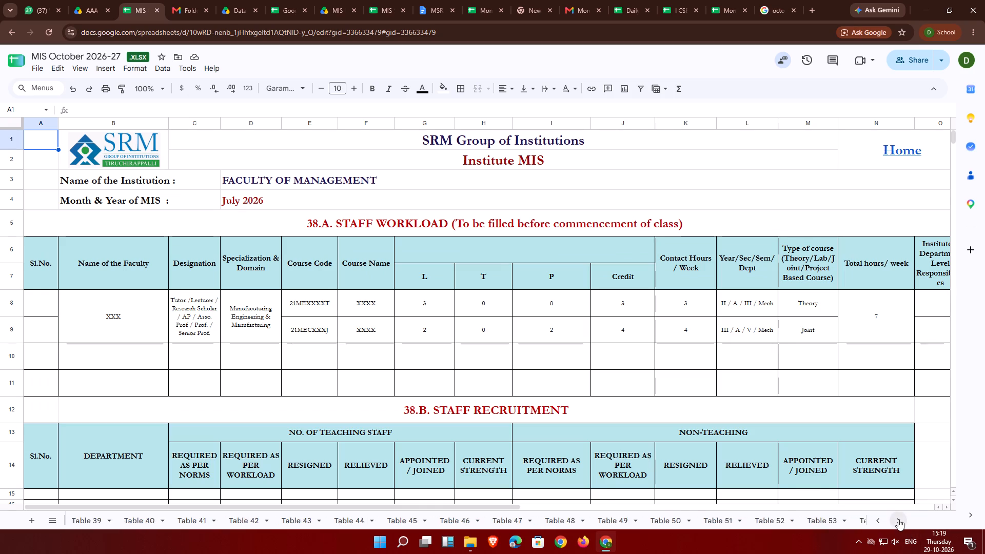
{"action": "left_click", "coordinate": [898, 519]}
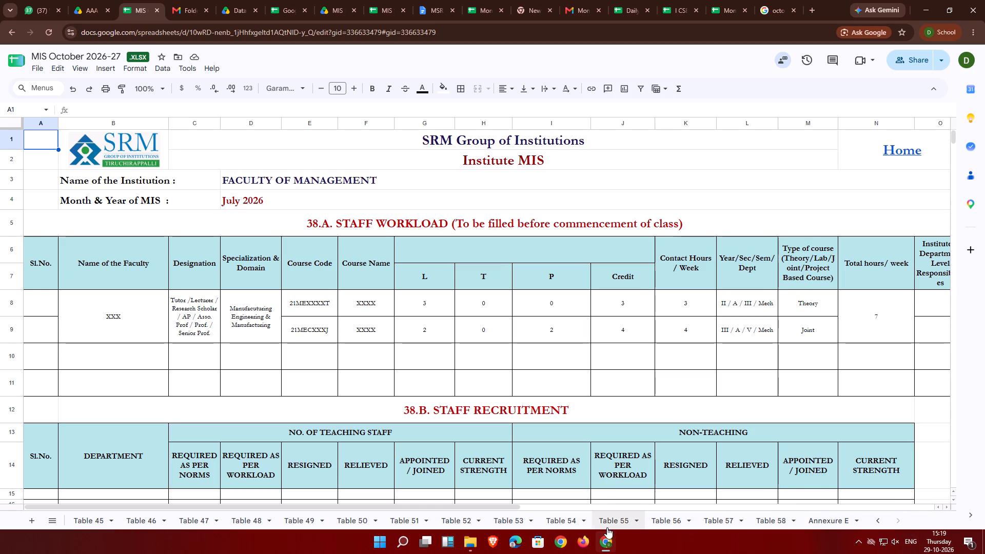
{"action": "left_click", "coordinate": [561, 520]}
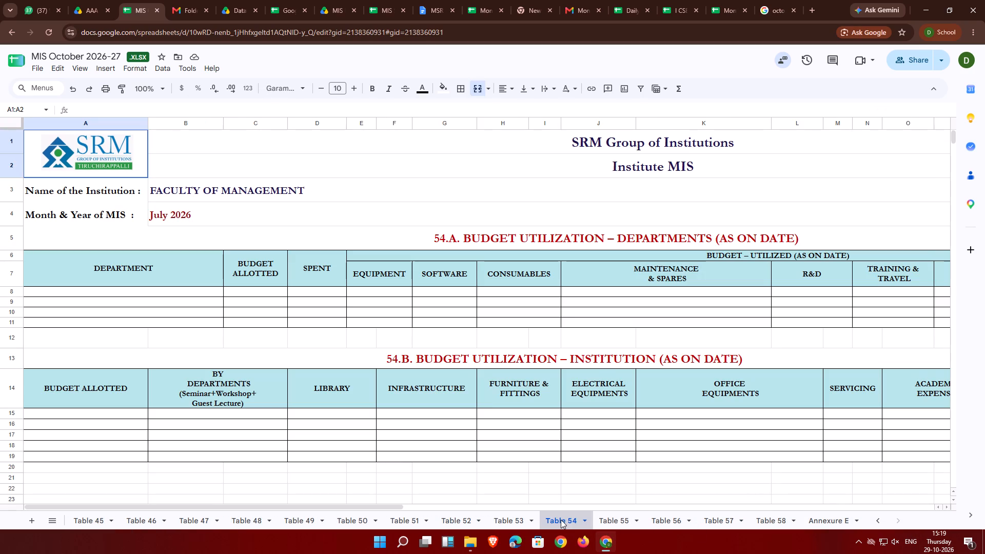
{"action": "left_click", "coordinate": [506, 520]}
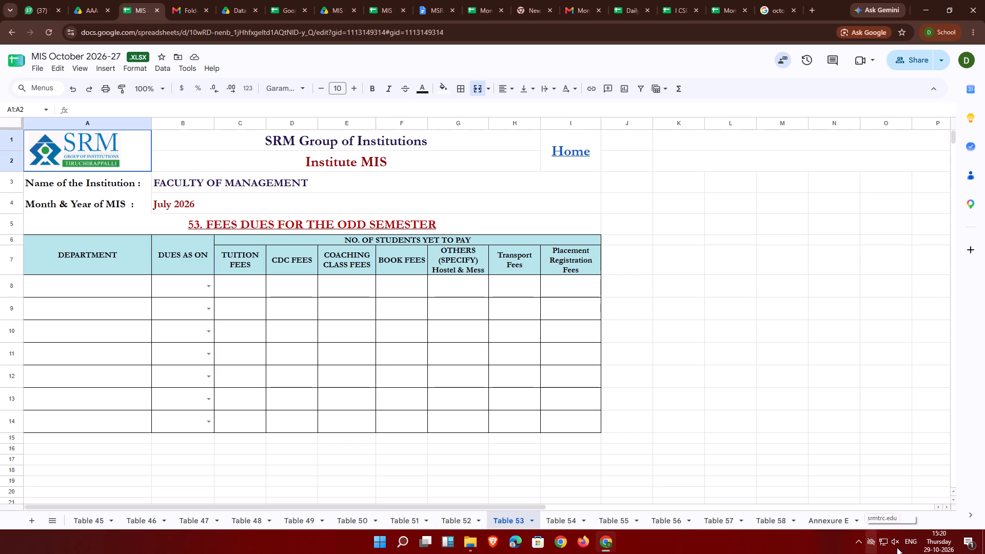
Go back to the early tables and check Table 2 attendance, Table 4 test analysis and Table 6 student counseling.
{"action": "triple_click", "coordinate": [876, 522]}
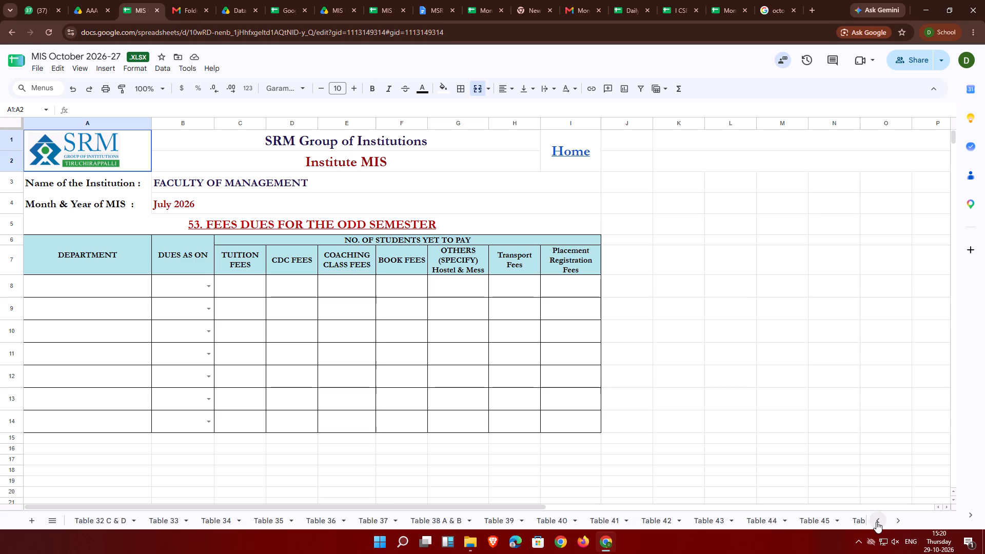
{"action": "double_click", "coordinate": [876, 522]}
{"action": "left_click", "coordinate": [876, 522]}
{"action": "left_click", "coordinate": [876, 522]}
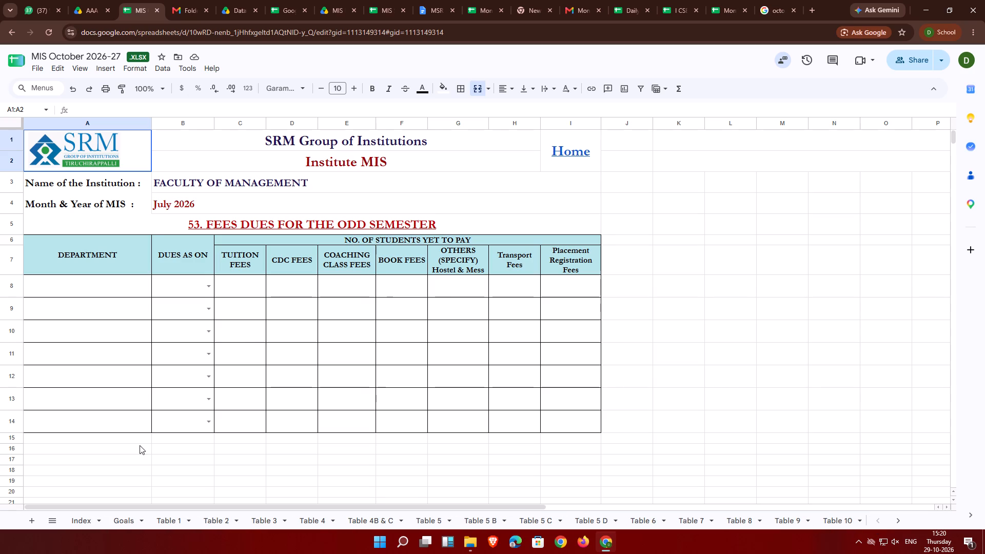
{"action": "left_click", "coordinate": [220, 523]}
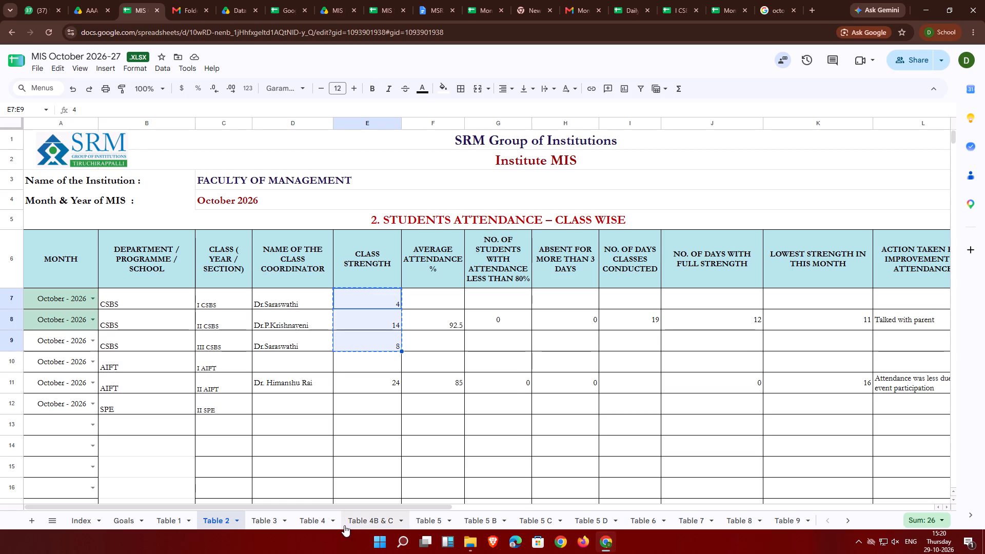
{"action": "left_click", "coordinate": [316, 524]}
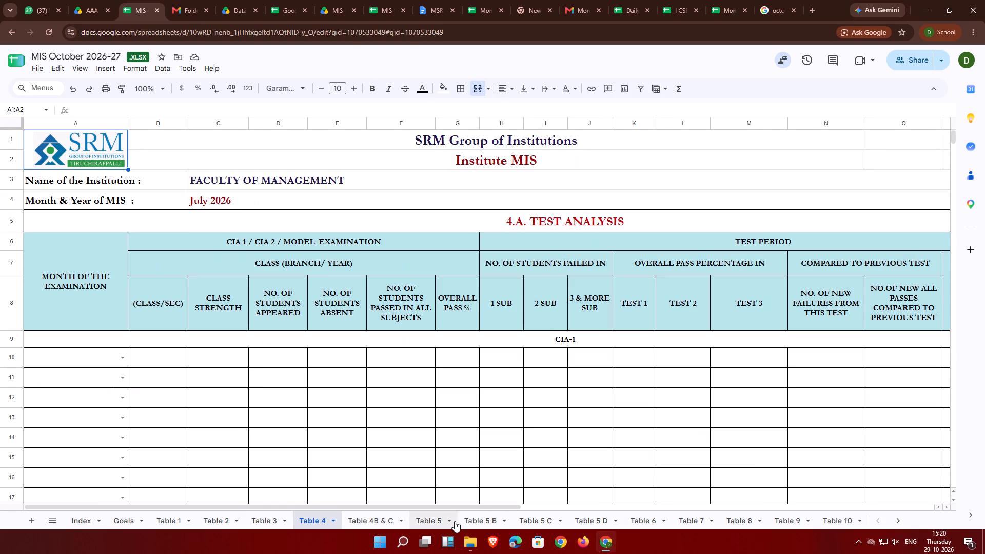
{"action": "left_click", "coordinate": [652, 523]}
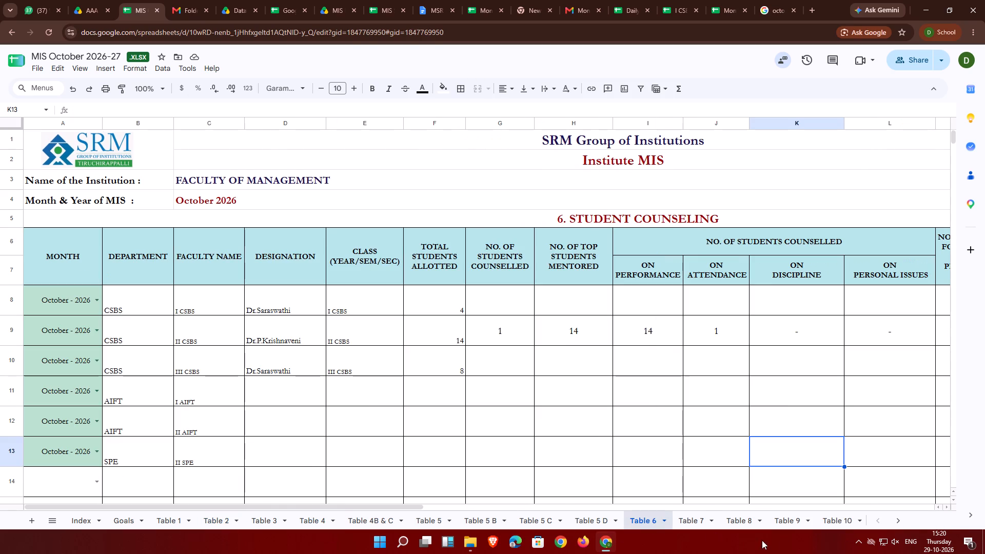
Check the student participation entries in Table 22 A-B and Table 22 C-D, plus the Table 24 Faculty Enrichment sheet.
{"action": "double_click", "coordinate": [901, 520]}
{"action": "left_click", "coordinate": [901, 520]}
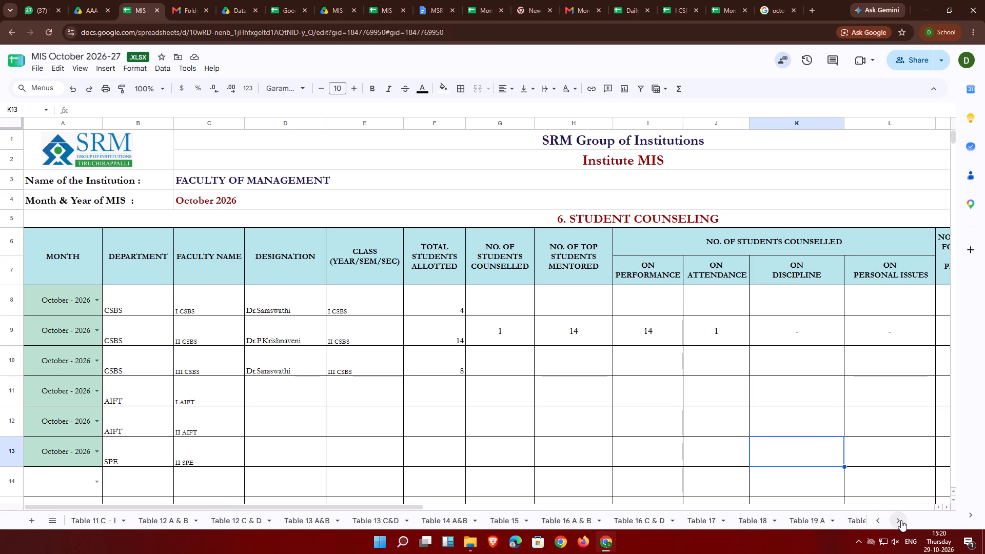
{"action": "double_click", "coordinate": [901, 520]}
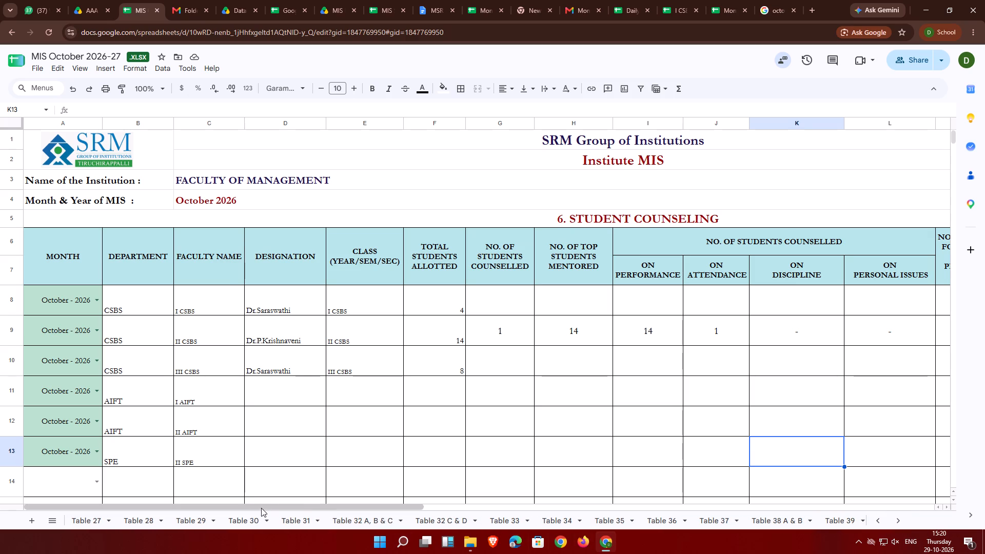
{"action": "double_click", "coordinate": [873, 521]}
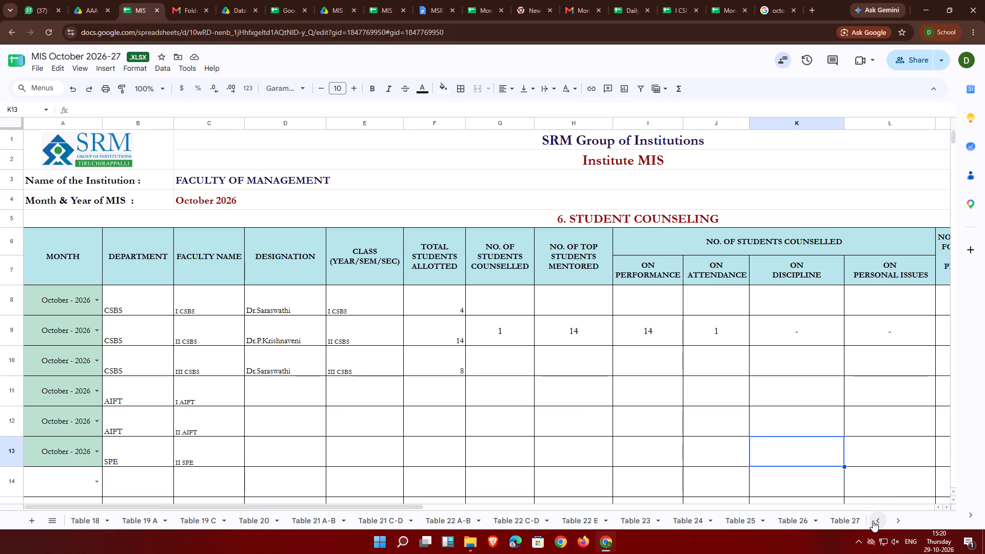
{"action": "left_click", "coordinate": [465, 523]}
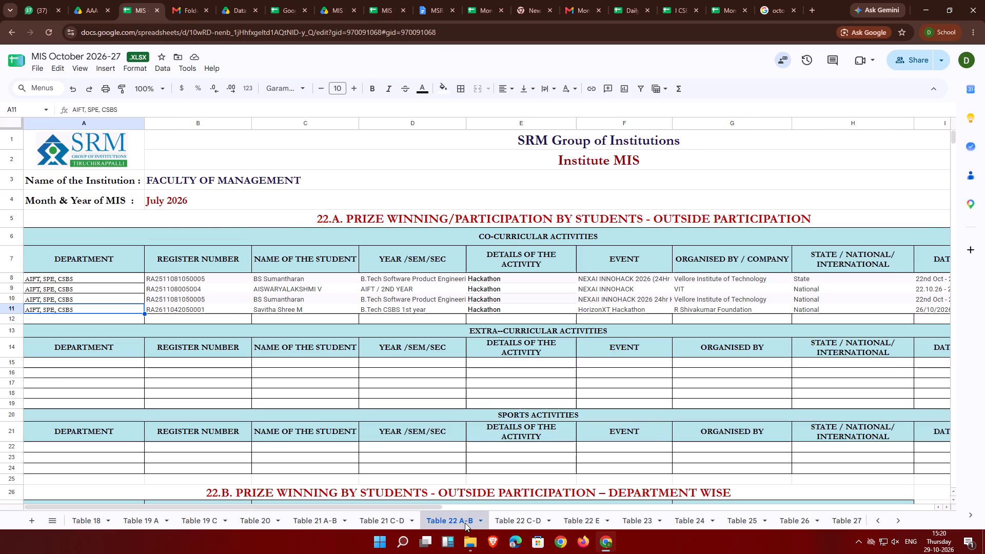
{"action": "left_click", "coordinate": [695, 522]}
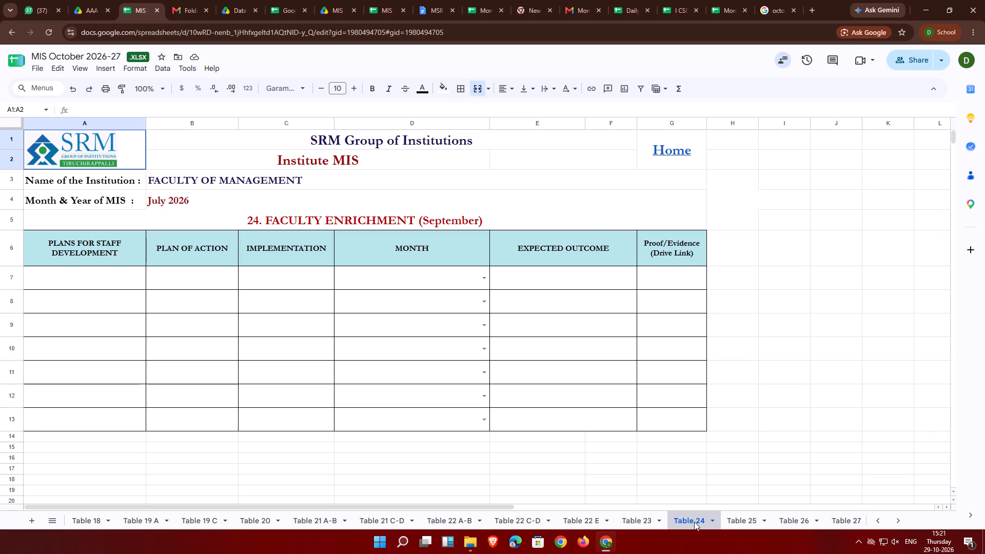
{"action": "left_click", "coordinate": [522, 519]}
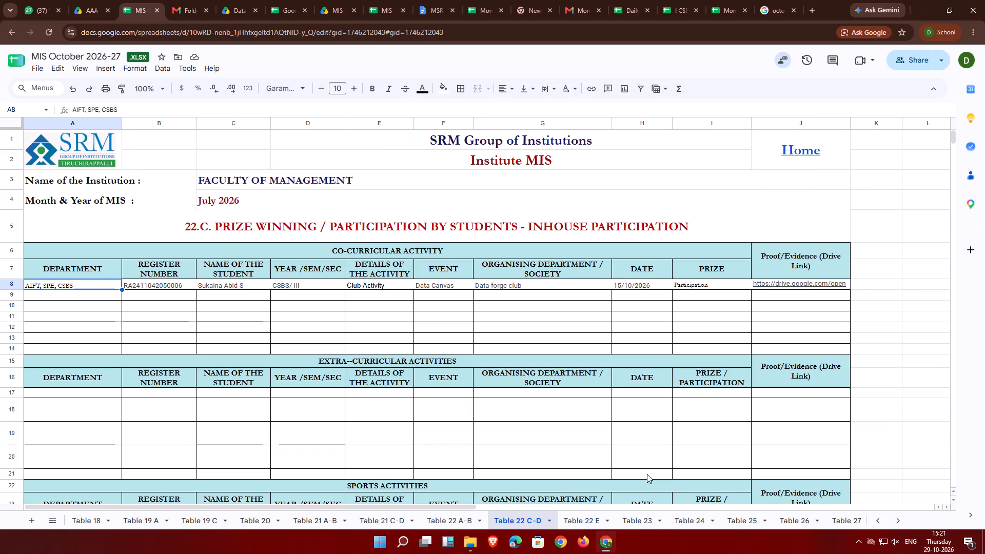
{"action": "triple_click", "coordinate": [881, 524]}
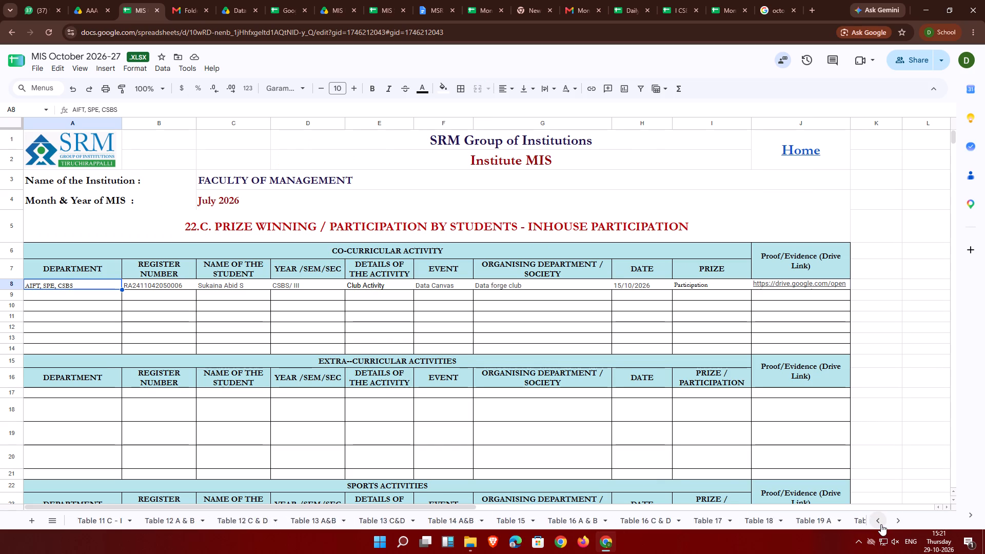
{"action": "left_click", "coordinate": [881, 524]}
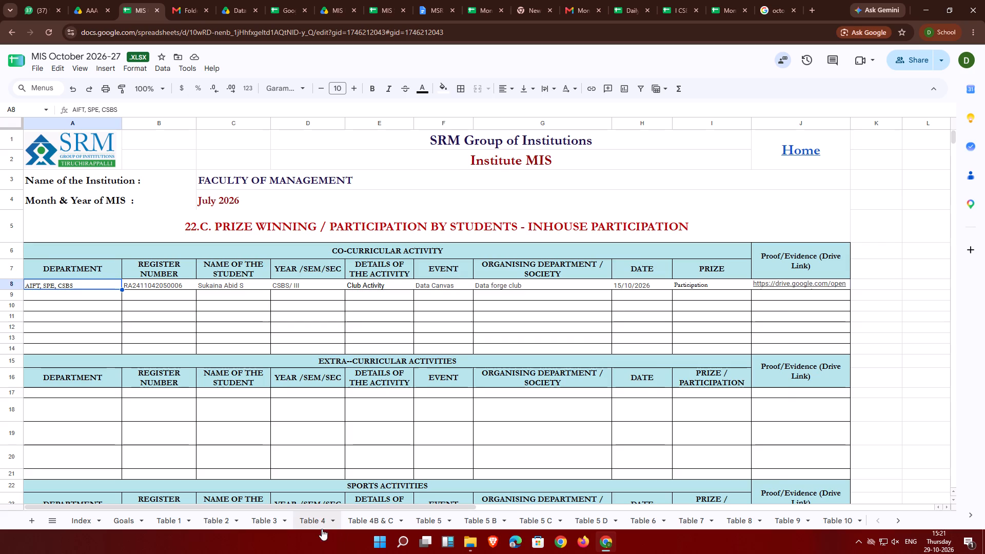
Check the Index and Goals sheets, Tables 1 to 4 and Table 6 for entries still missing.
{"action": "left_click", "coordinate": [294, 519]}
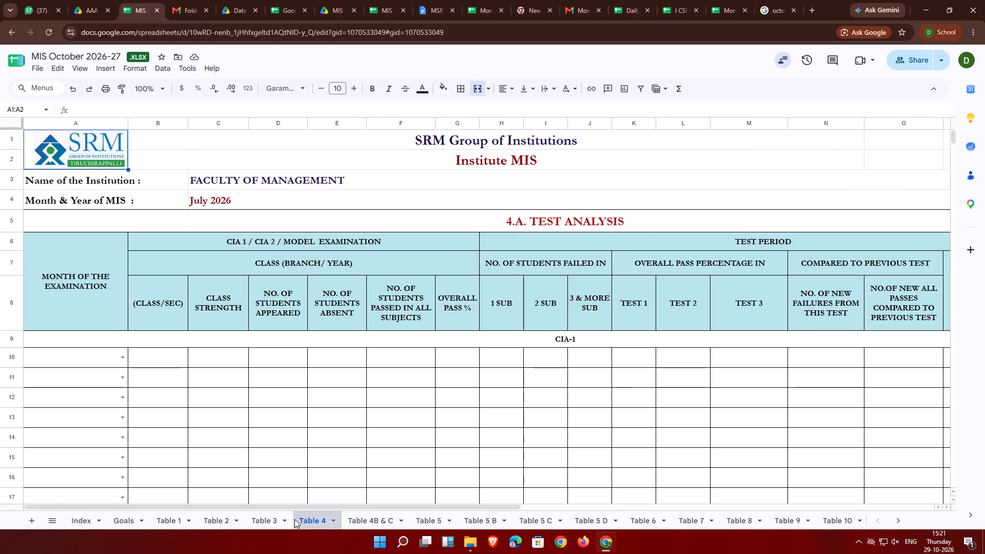
{"action": "left_click", "coordinate": [308, 523]}
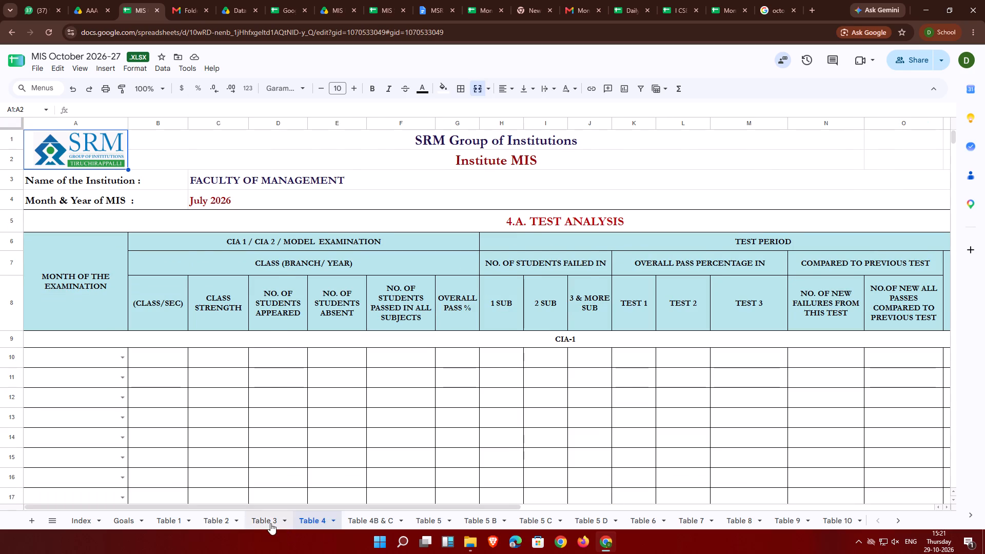
{"action": "left_click", "coordinate": [270, 523]}
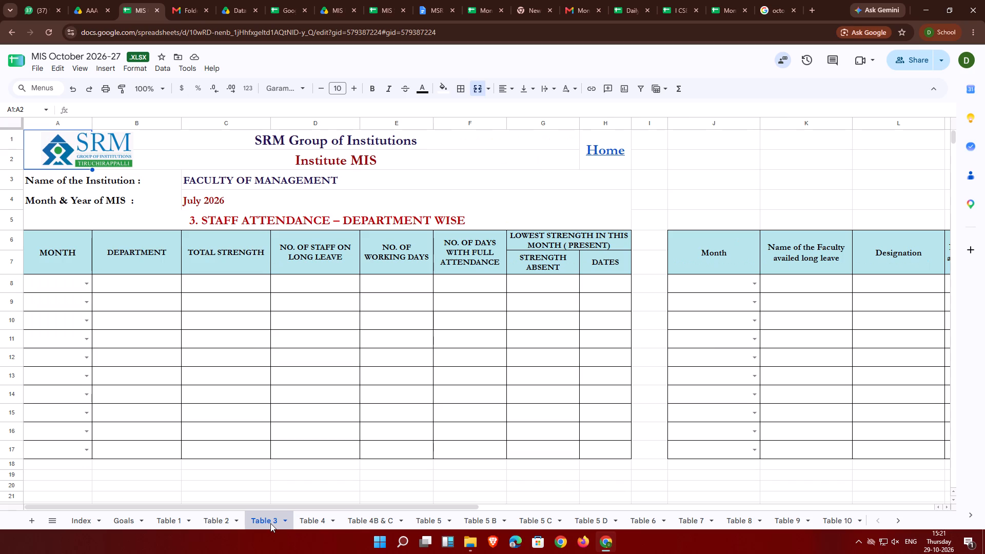
{"action": "left_click", "coordinate": [81, 523]}
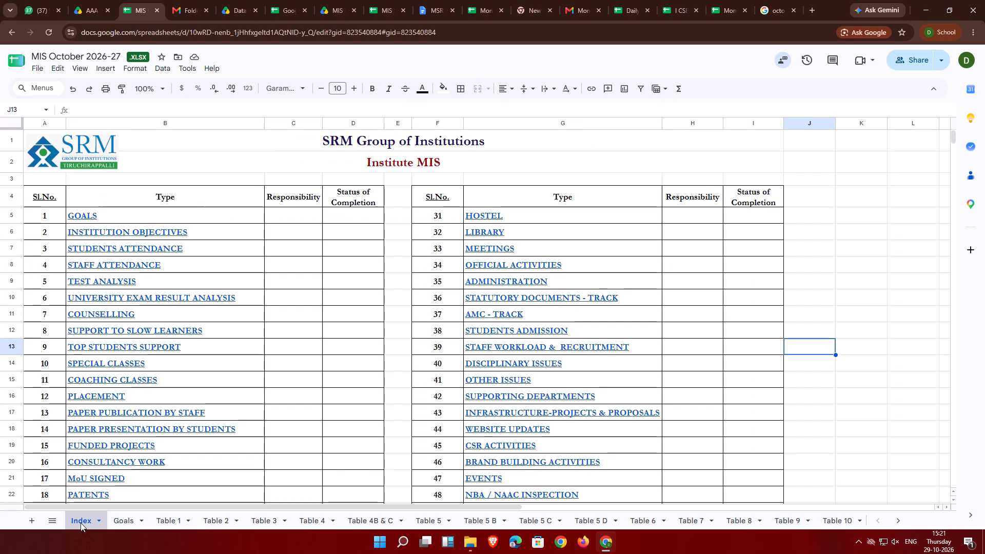
{"action": "left_click", "coordinate": [122, 518]}
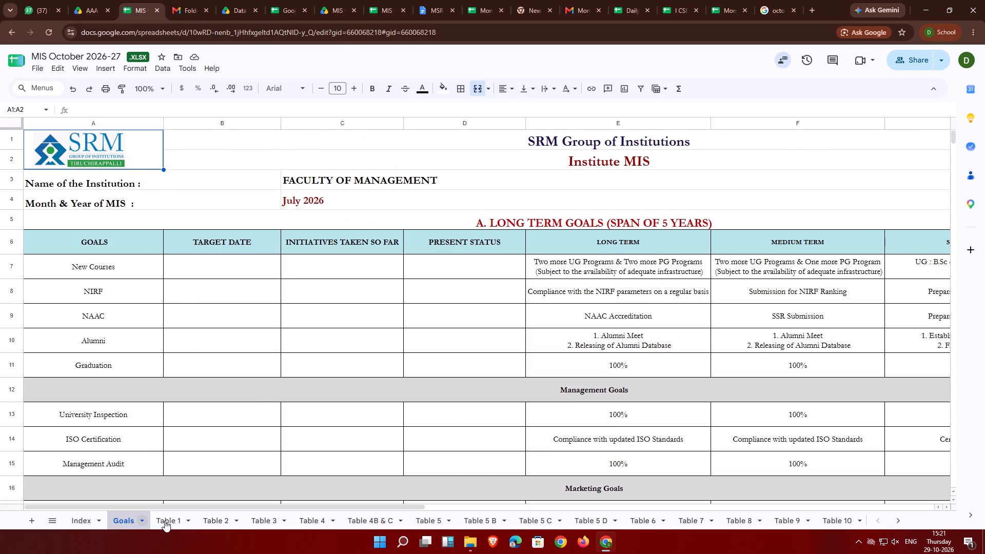
{"action": "left_click", "coordinate": [165, 521]}
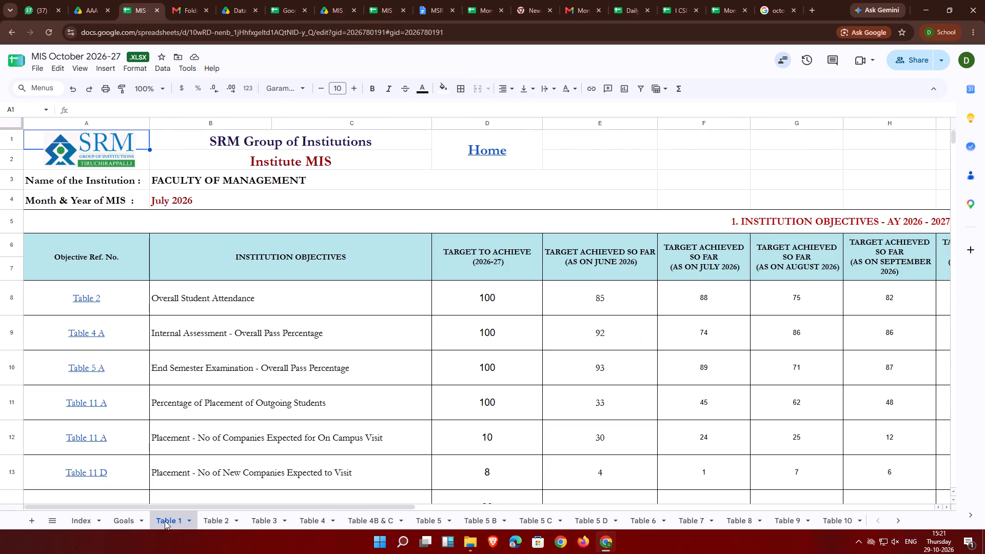
{"action": "left_click", "coordinate": [220, 516]}
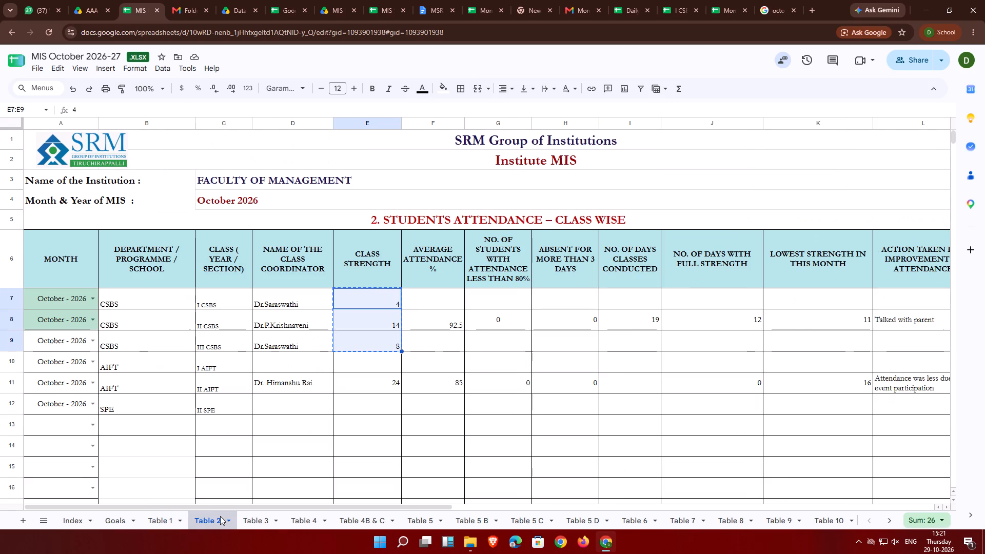
{"action": "left_click", "coordinate": [268, 524]}
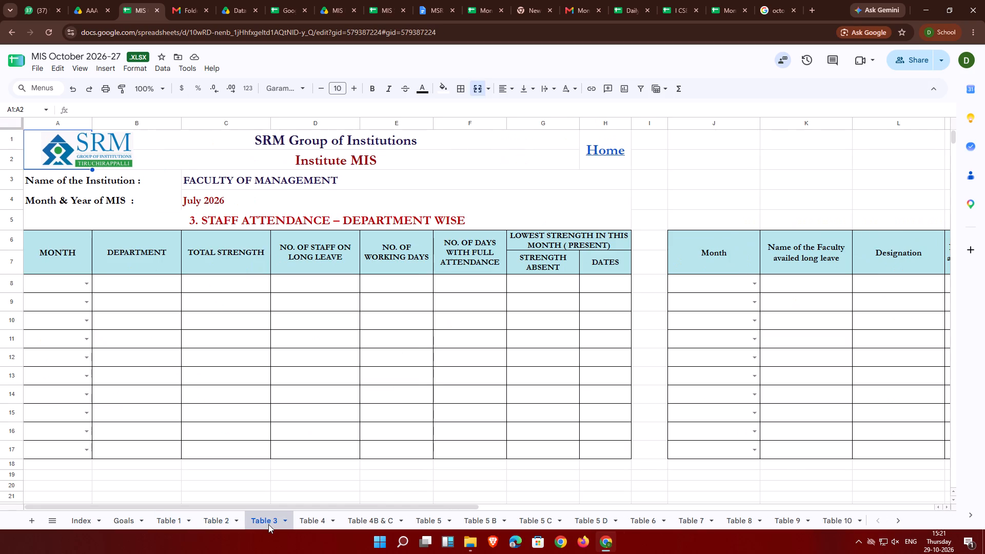
{"action": "left_click", "coordinate": [74, 523]}
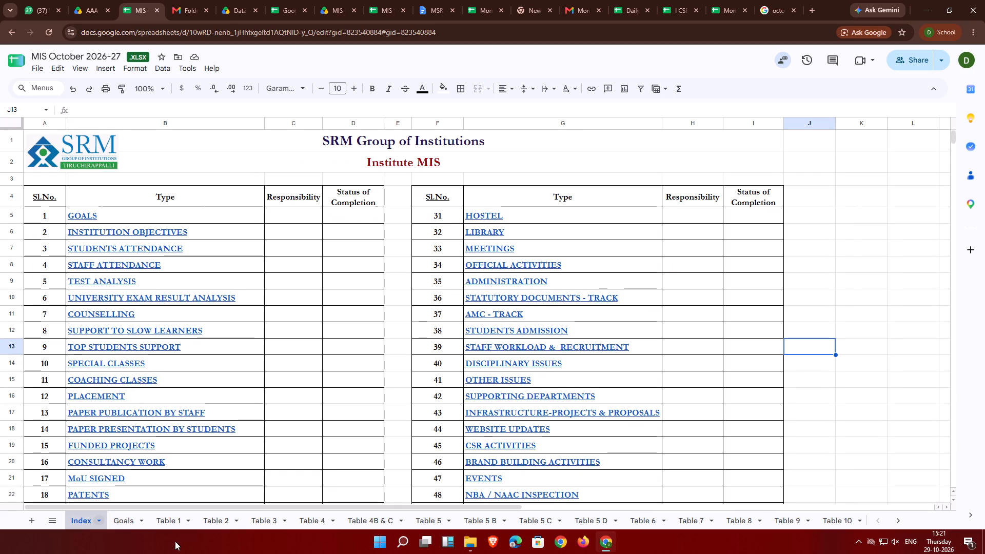
{"action": "left_click", "coordinate": [319, 524]}
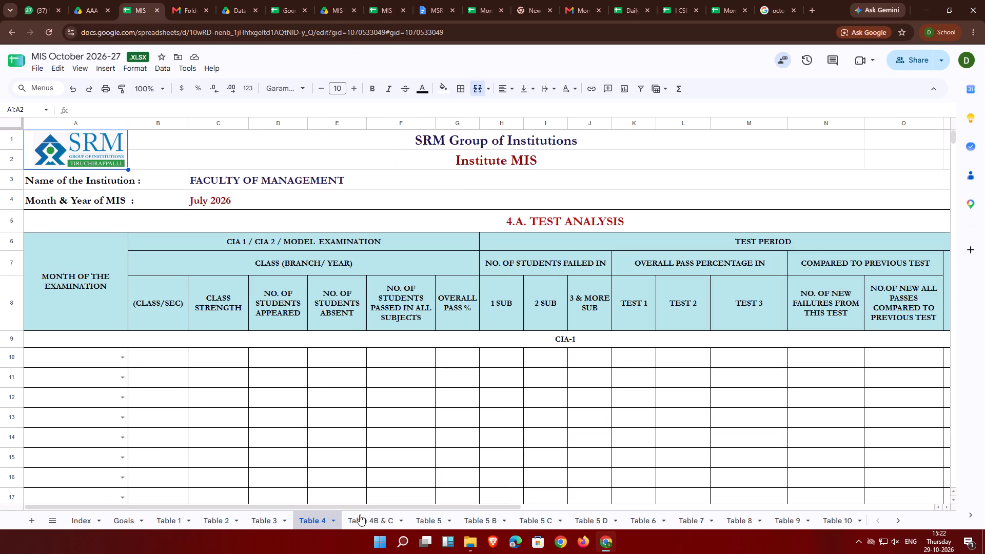
{"action": "left_click", "coordinate": [91, 523]}
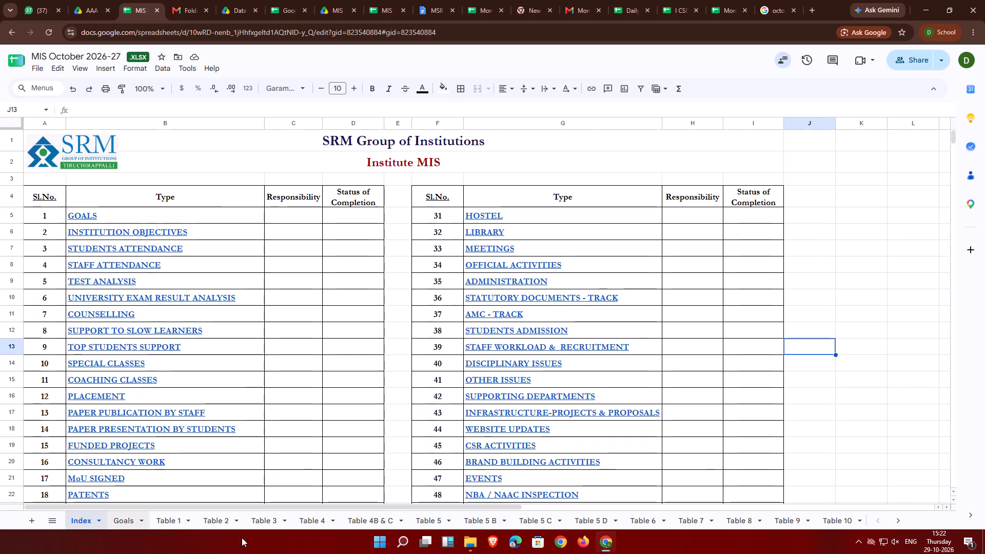
{"action": "left_click", "coordinate": [647, 522]}
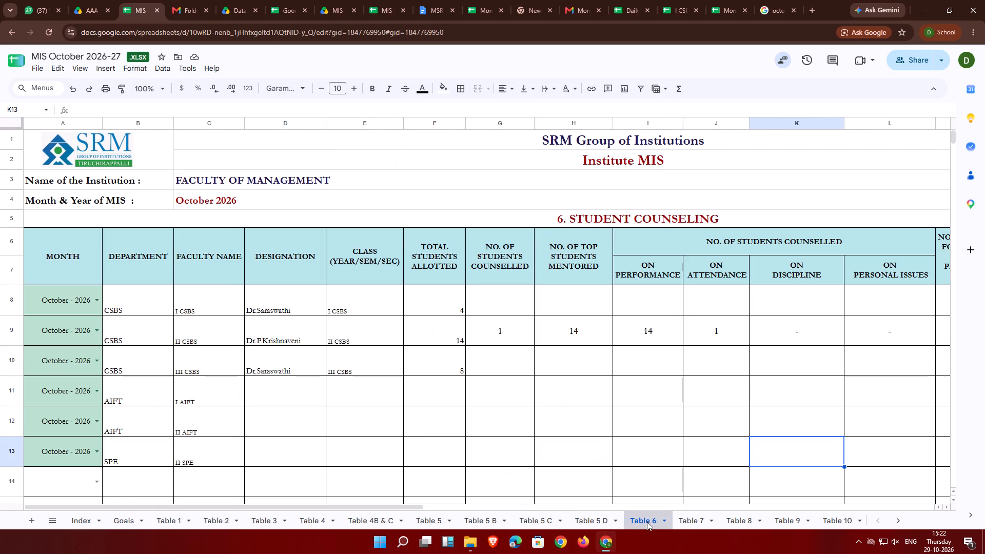
{"action": "left_click", "coordinate": [80, 523]}
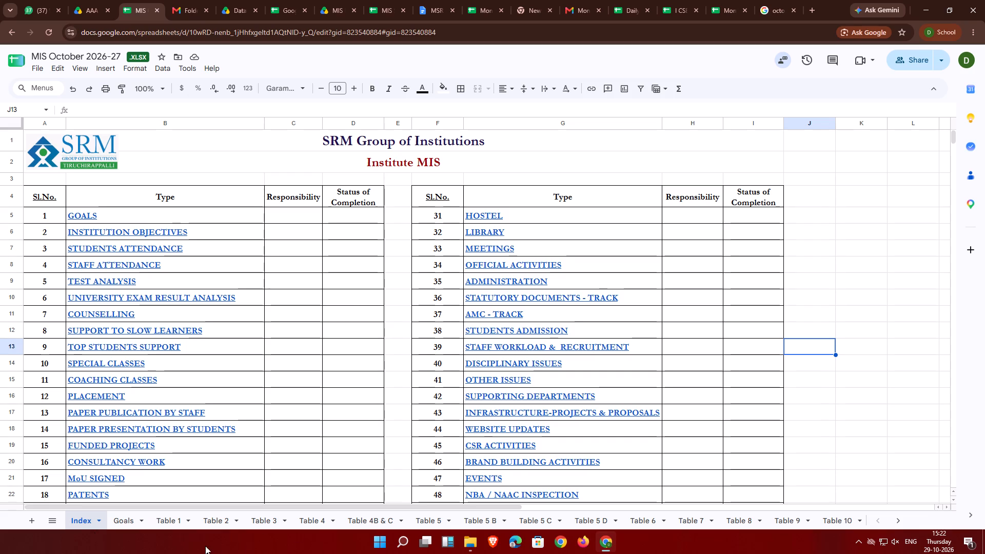
{"action": "left_click", "coordinate": [312, 523]}
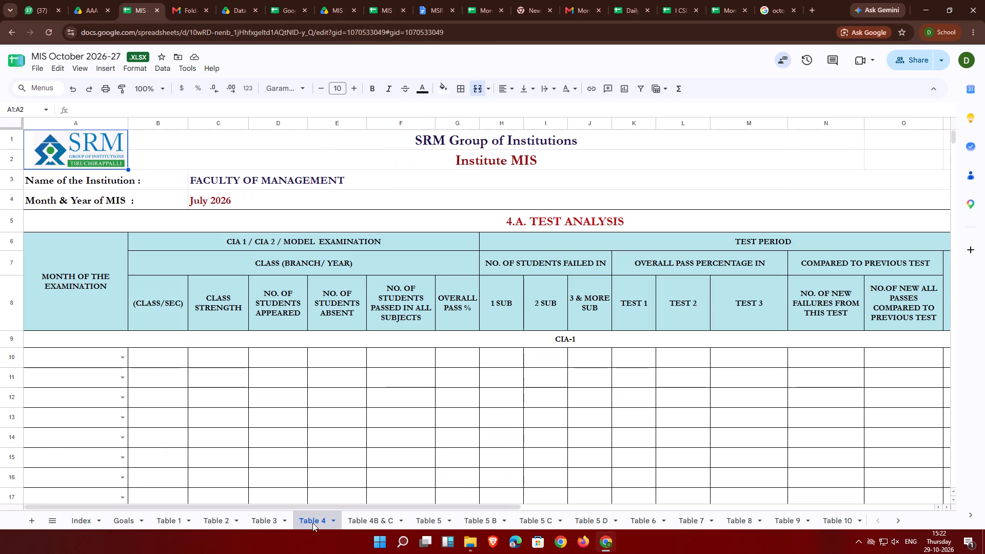
In Table 3 Staff Attendance, set Month & Year to October 2026 and the first row's month to October - 2026.
{"action": "left_click", "coordinate": [266, 525]}
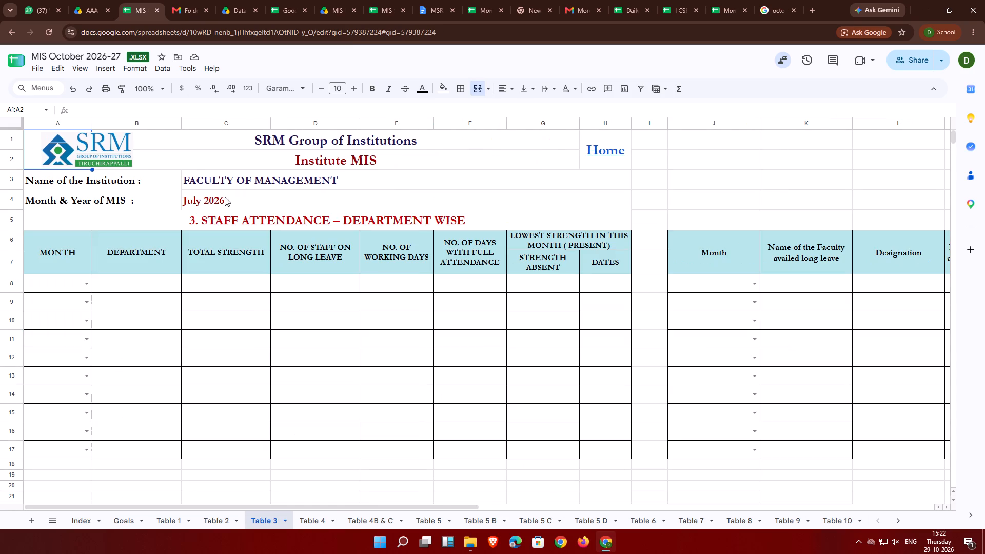
{"action": "left_click", "coordinate": [189, 202]}
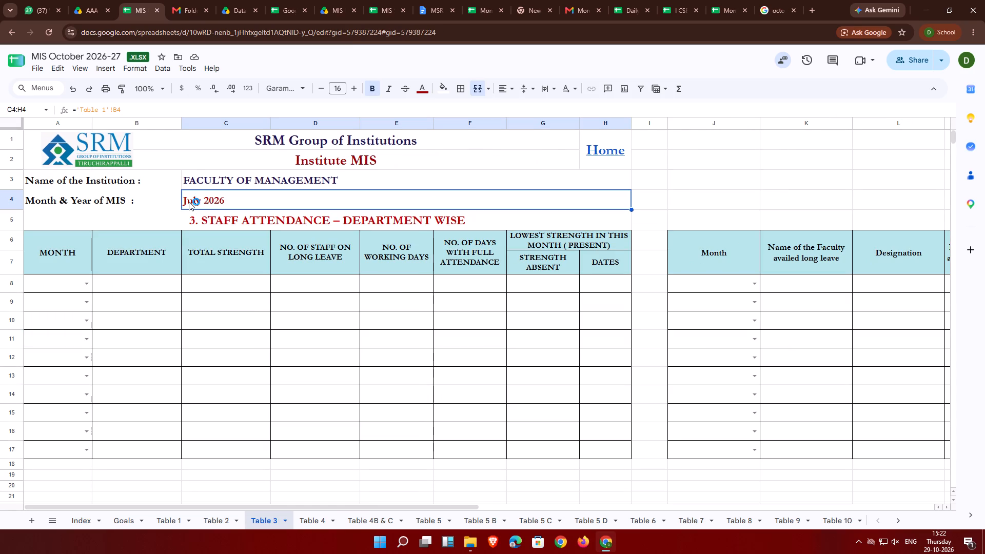
{"action": "key", "text": "shift+o"}
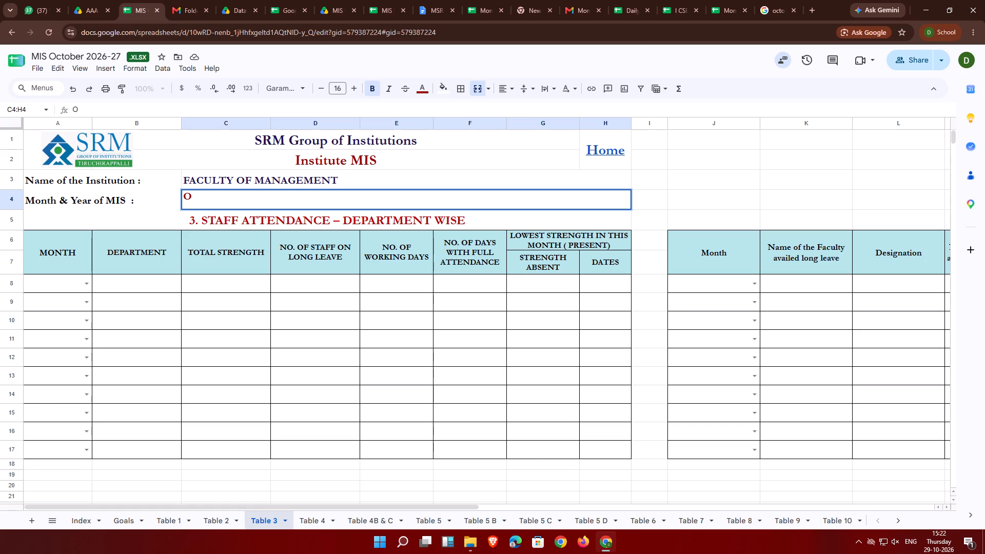
{"action": "type", "text": "ctober"}
{"action": "key", "text": "space"}
{"action": "type", "text": "202"}
{"action": "key", "text": "6"}
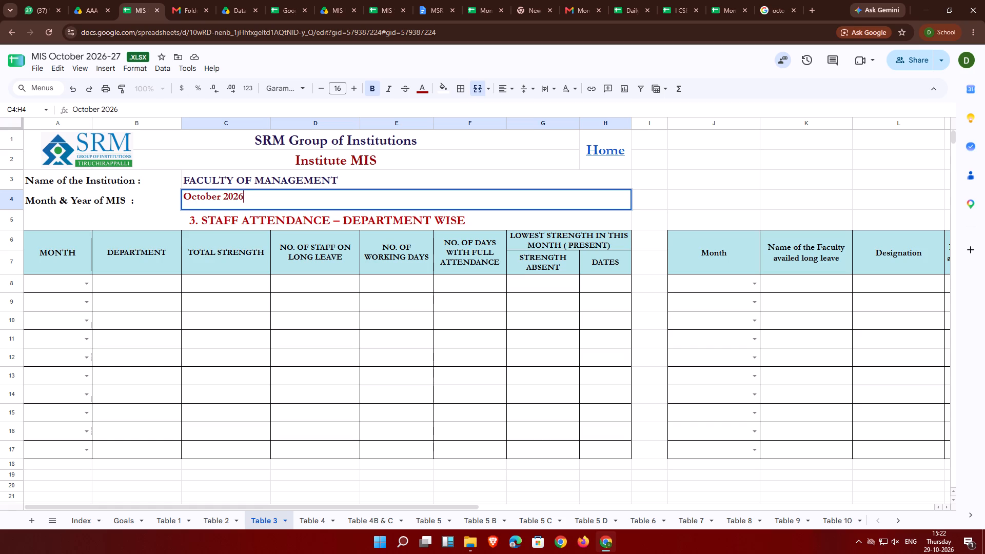
{"action": "left_click", "coordinate": [85, 279]}
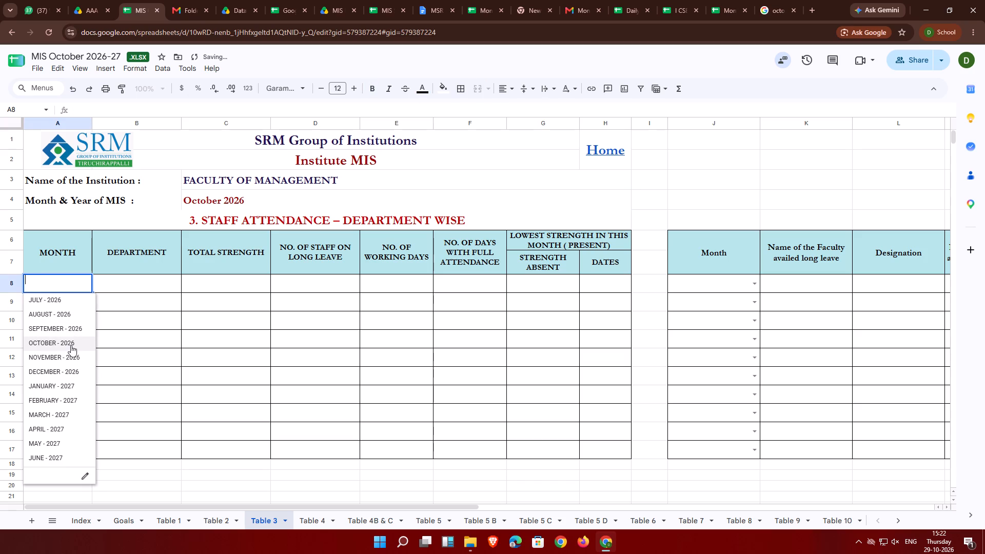
{"action": "left_click", "coordinate": [71, 345]}
Copy the department entry "AIFT, SPE, CSBS" from Table 22 A-B into the first row of Table 3.
{"action": "left_click", "coordinate": [154, 283]}
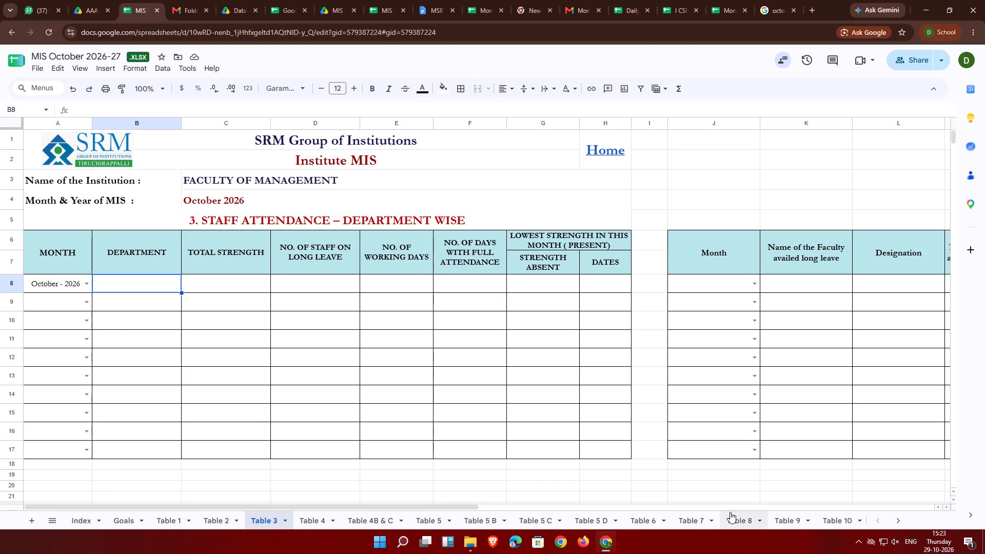
{"action": "double_click", "coordinate": [898, 519]}
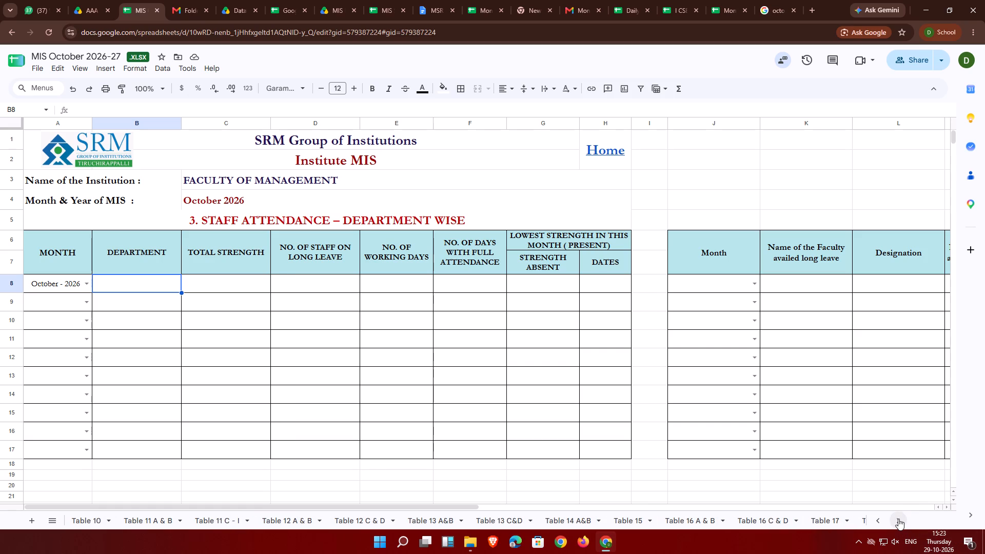
{"action": "left_click", "coordinate": [898, 519]}
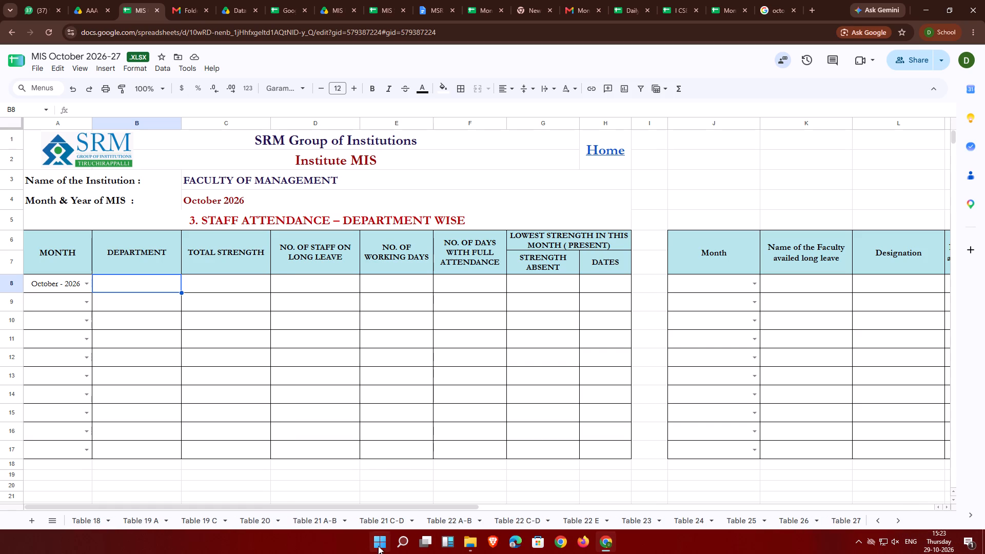
{"action": "left_click", "coordinate": [445, 517]}
{"action": "left_click", "coordinate": [81, 278]}
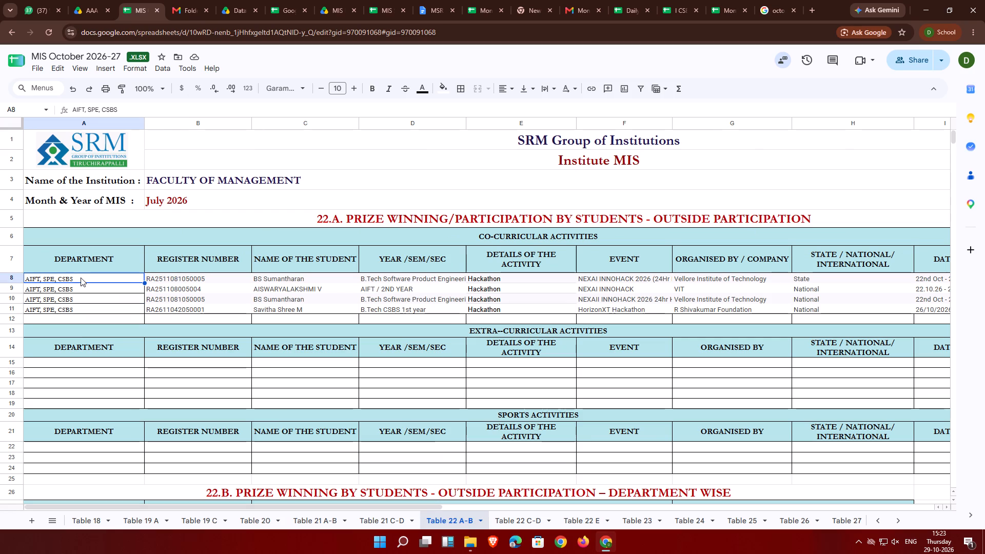
{"action": "key", "text": "ctrl+c"}
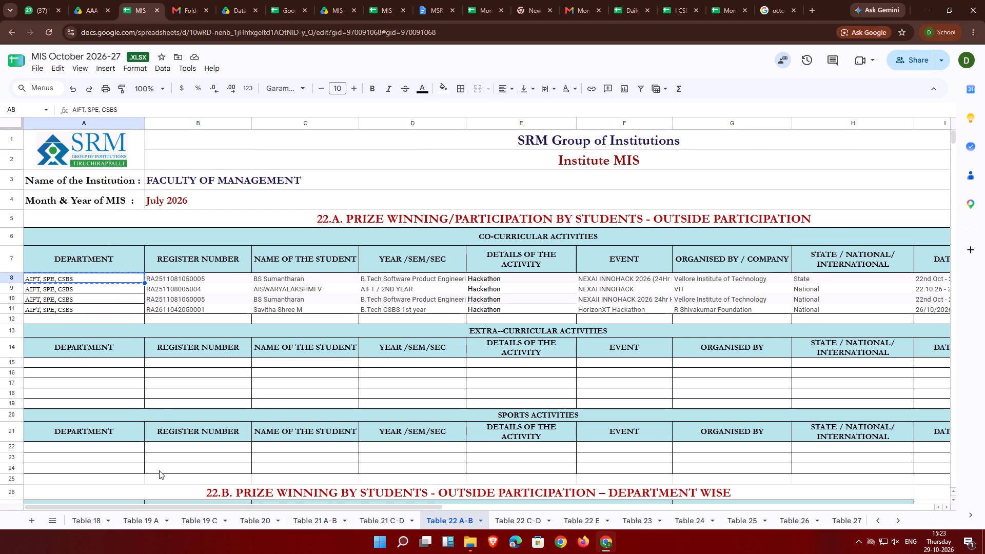
{"action": "triple_click", "coordinate": [874, 520]}
{"action": "double_click", "coordinate": [874, 520]}
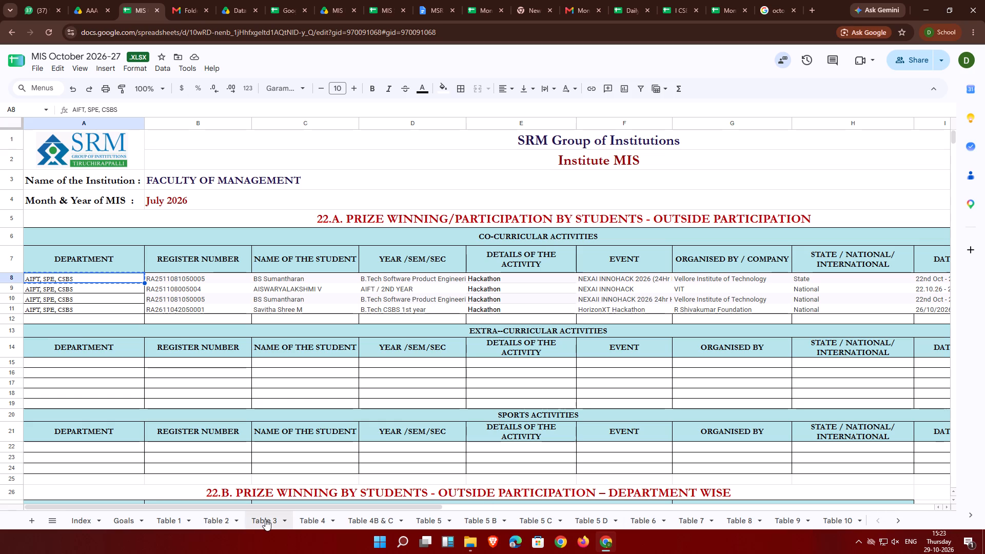
{"action": "left_click", "coordinate": [265, 519]}
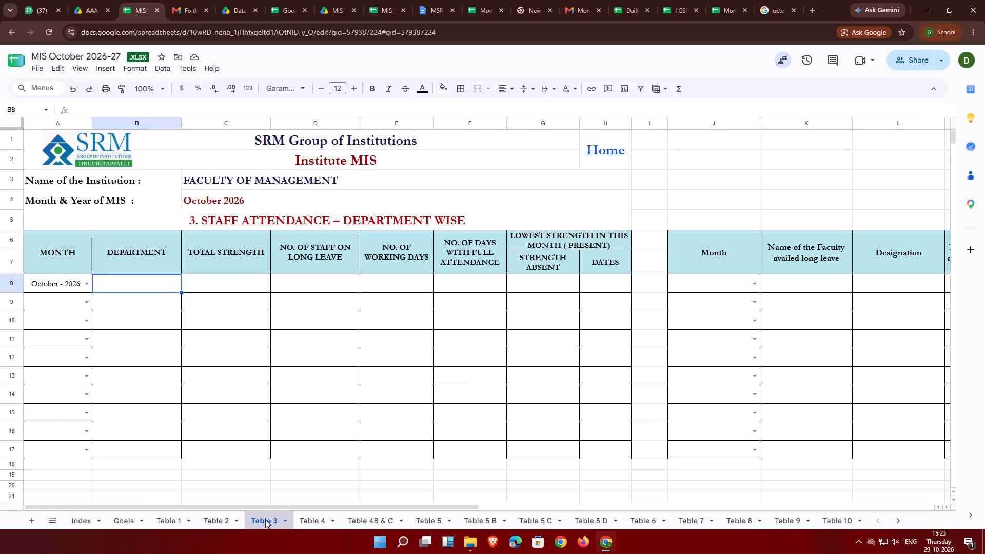
{"action": "scroll", "coordinate": [265, 519], "scroll_direction": "up", "scroll_amount": 1}
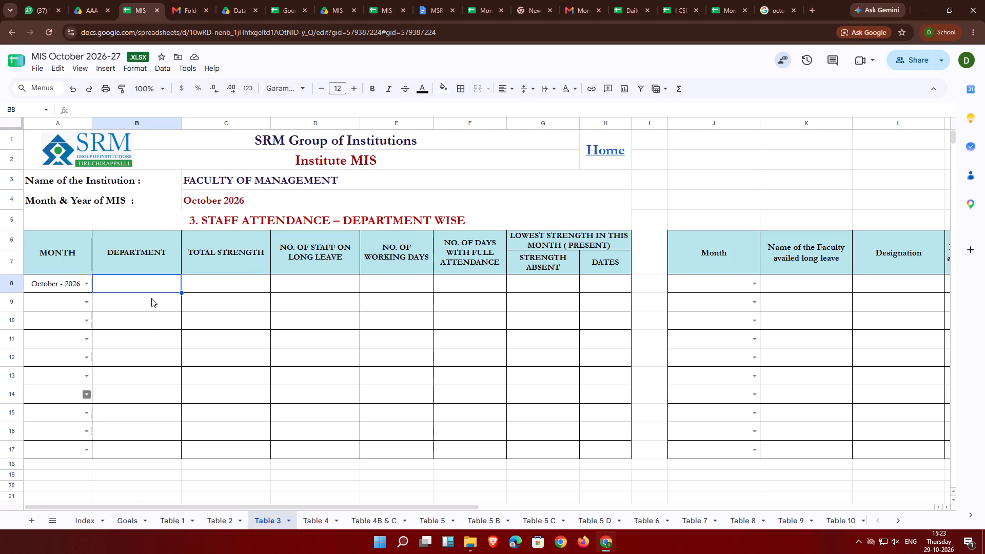
{"action": "left_click", "coordinate": [122, 282]}
{"action": "key", "text": "ctrl+v"}
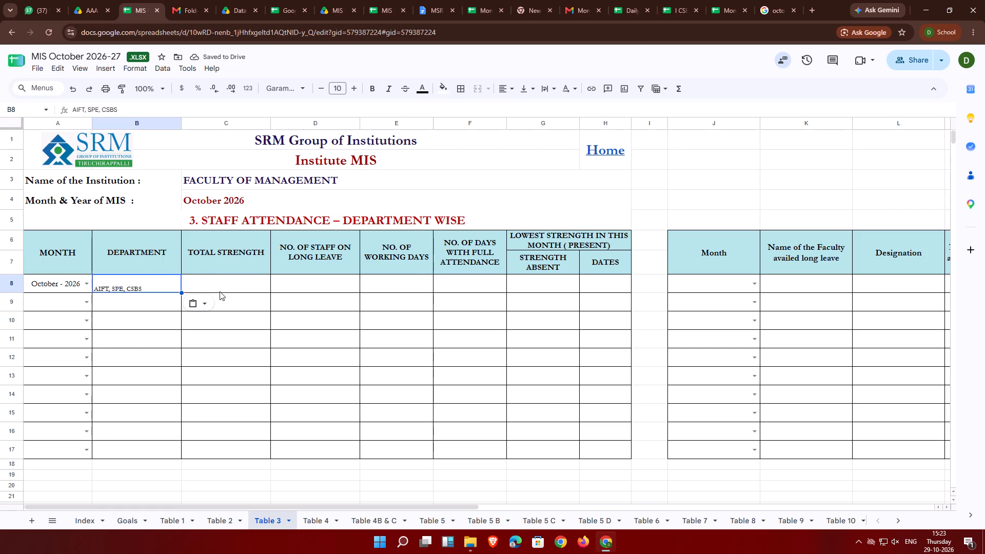
Fill the first staff attendance row with total strength 5, staff on long leave Nil and 19 working days.
{"action": "left_click", "coordinate": [231, 282]}
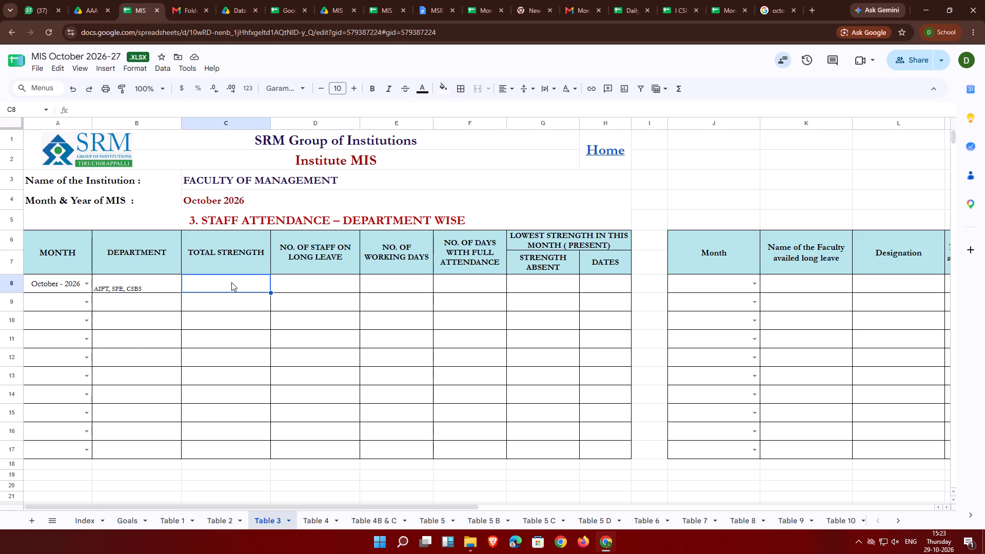
{"action": "key", "text": "5"}
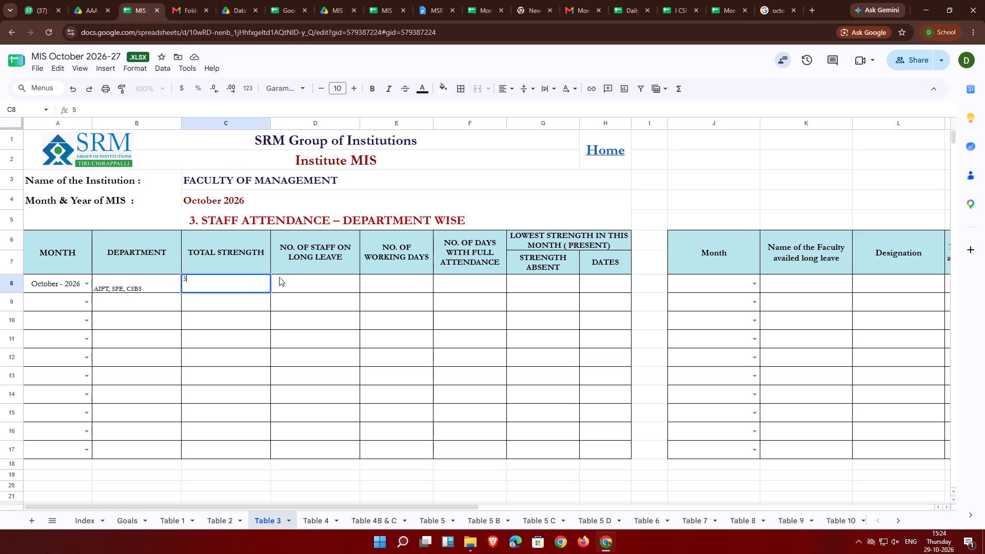
{"action": "left_click", "coordinate": [299, 278]}
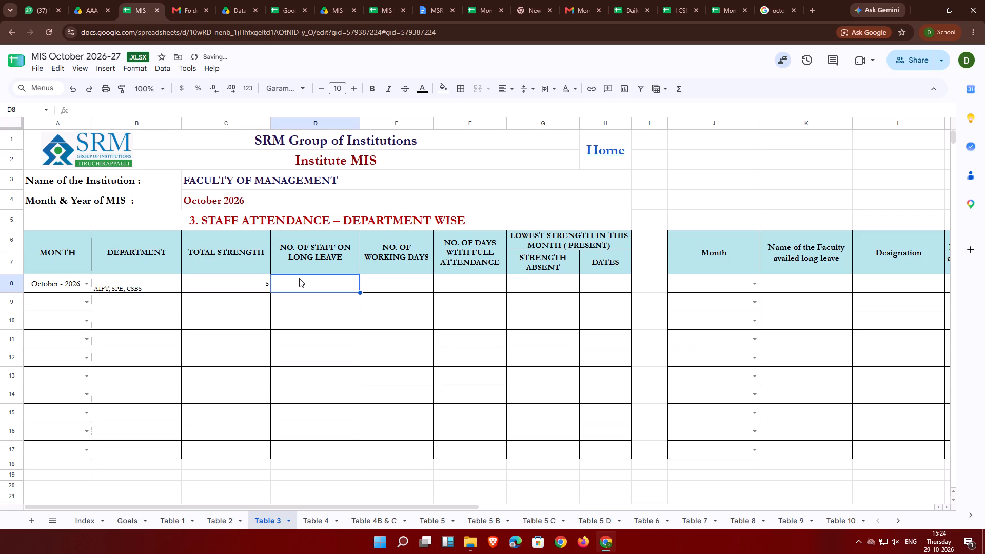
{"action": "type", "text": "Nil"}
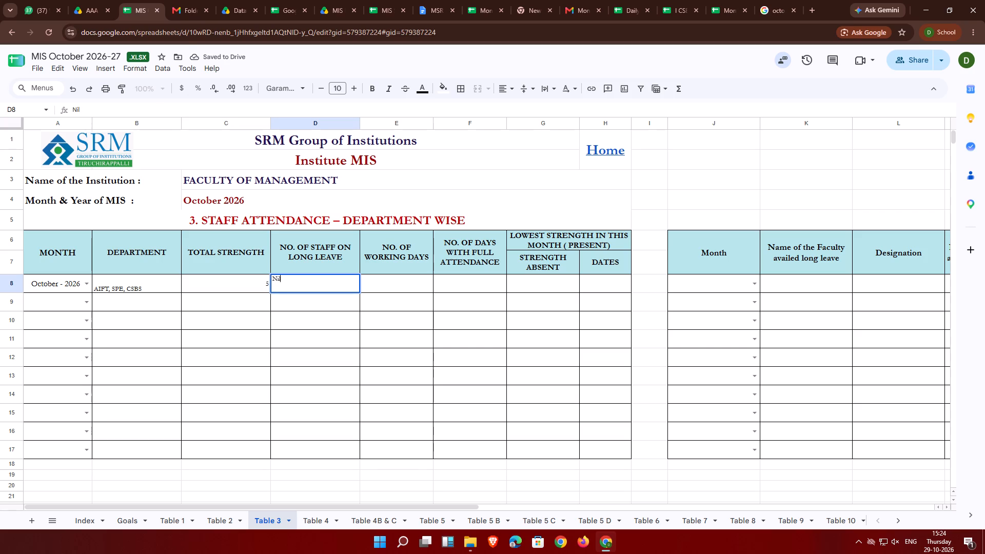
{"action": "left_click", "coordinate": [404, 287]}
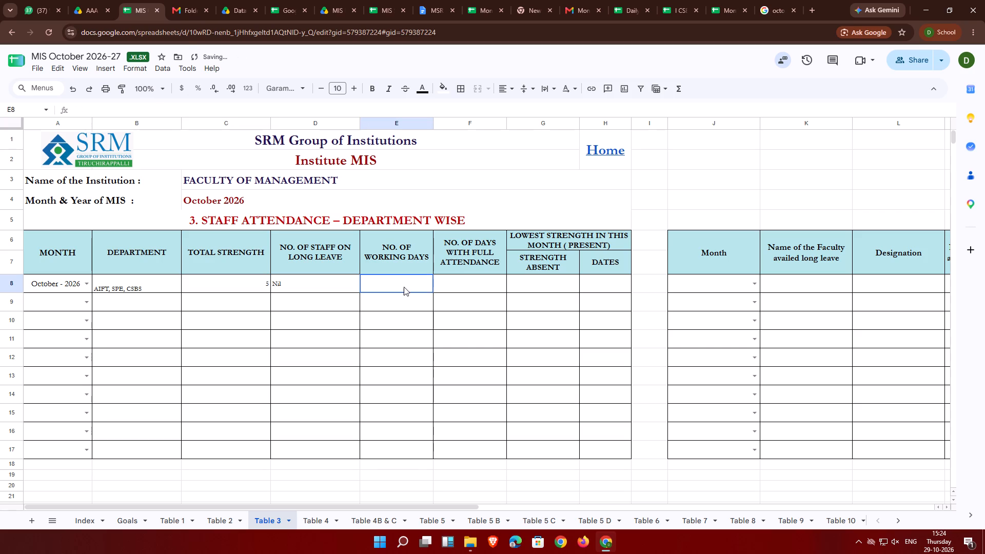
{"action": "key", "text": "1"}
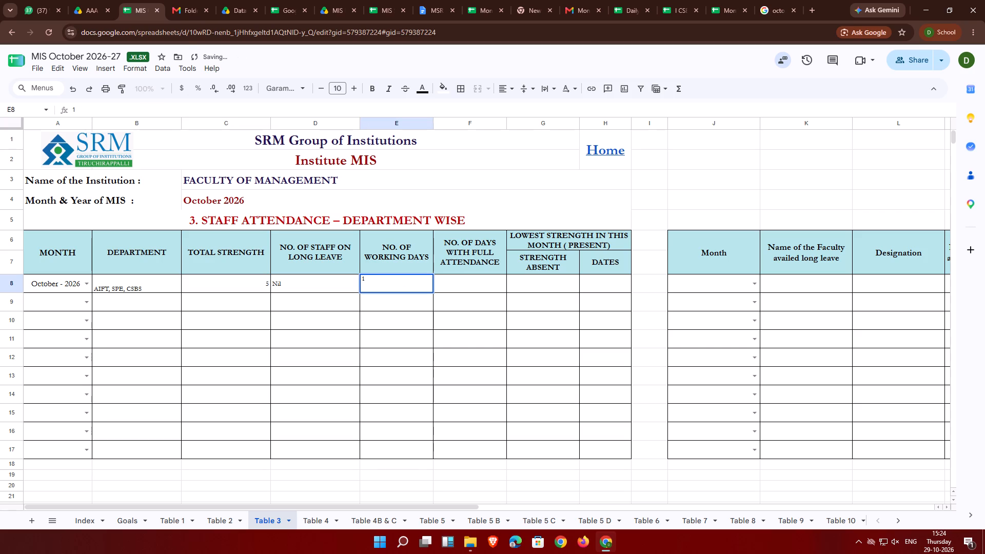
{"action": "key", "text": "9"}
{"action": "left_click", "coordinate": [472, 346]}
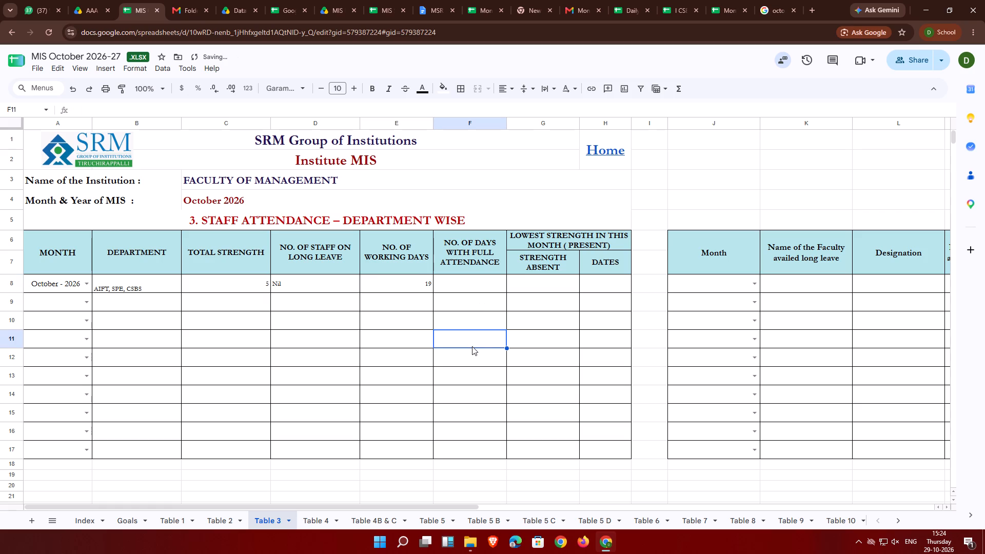
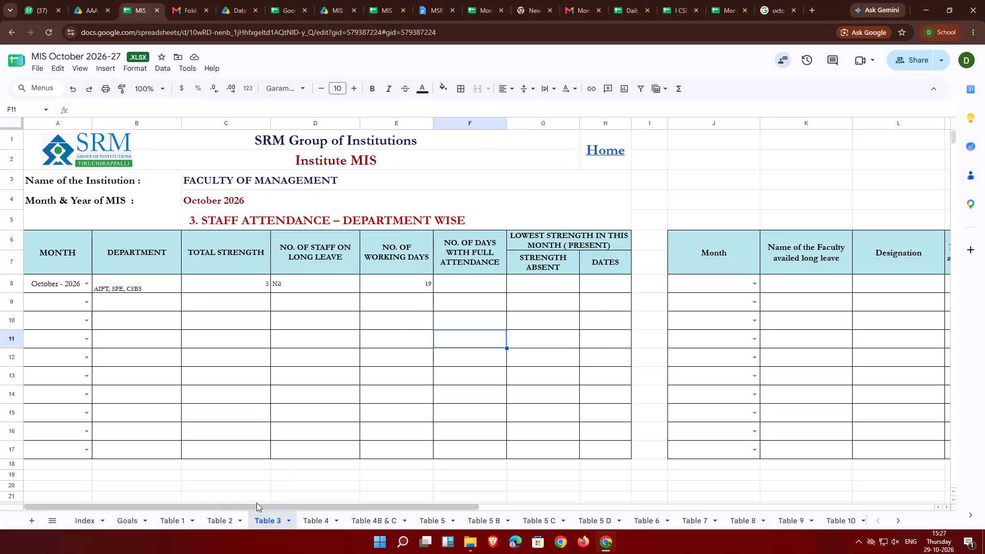
Check the class rows in Table 2 Students Attendance and Table 6 Student Counseling for missing entries, ending on Table 2.
{"action": "left_click", "coordinate": [218, 515]}
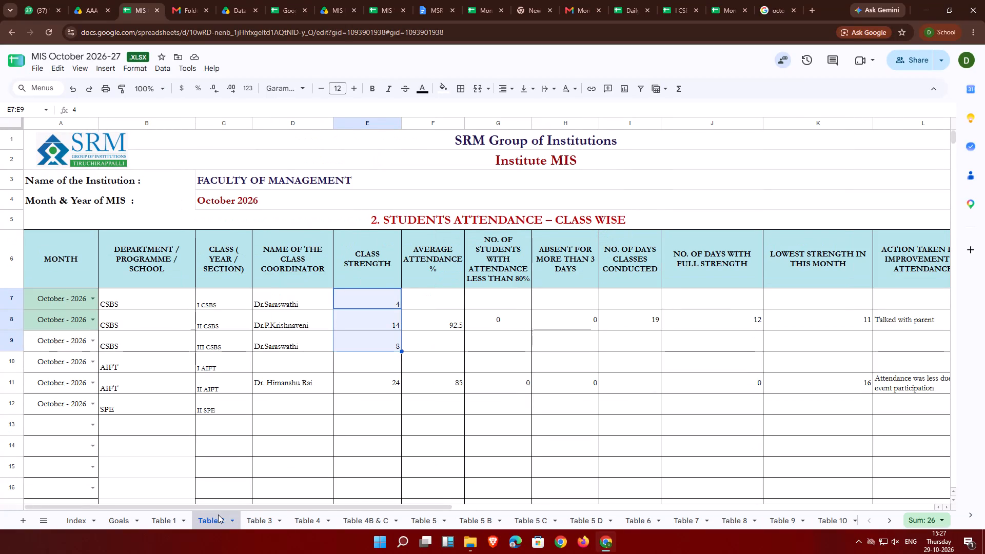
{"action": "left_click", "coordinate": [653, 519]}
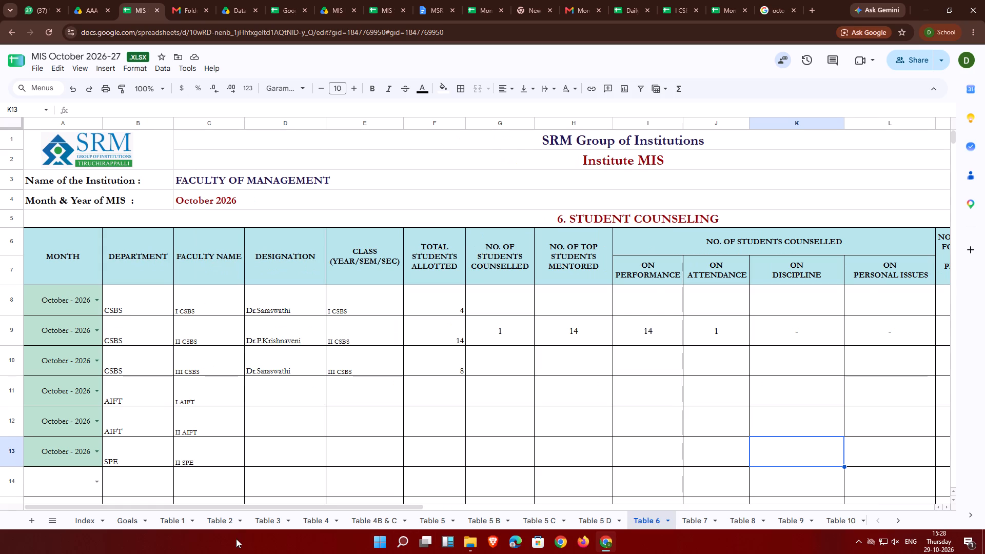
{"action": "left_click", "coordinate": [226, 523]}
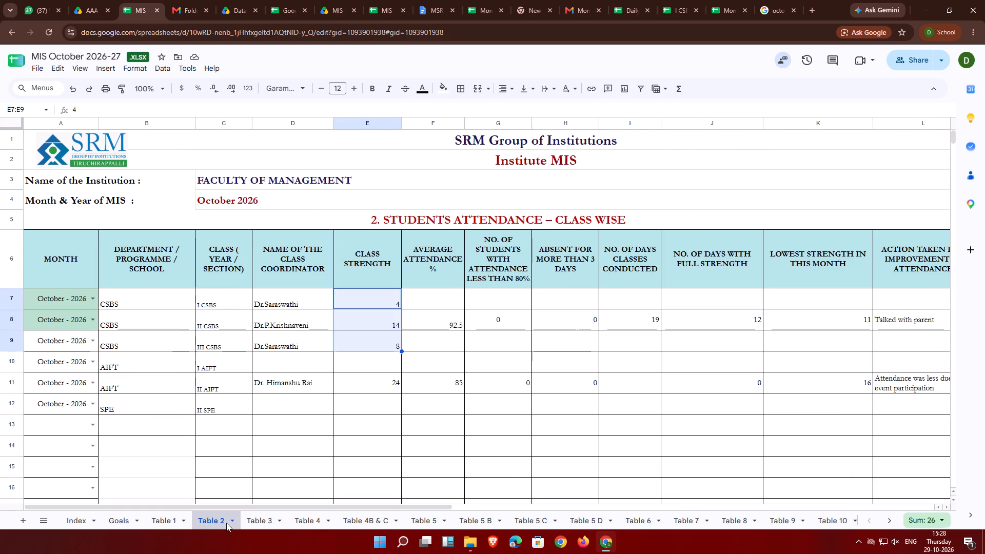